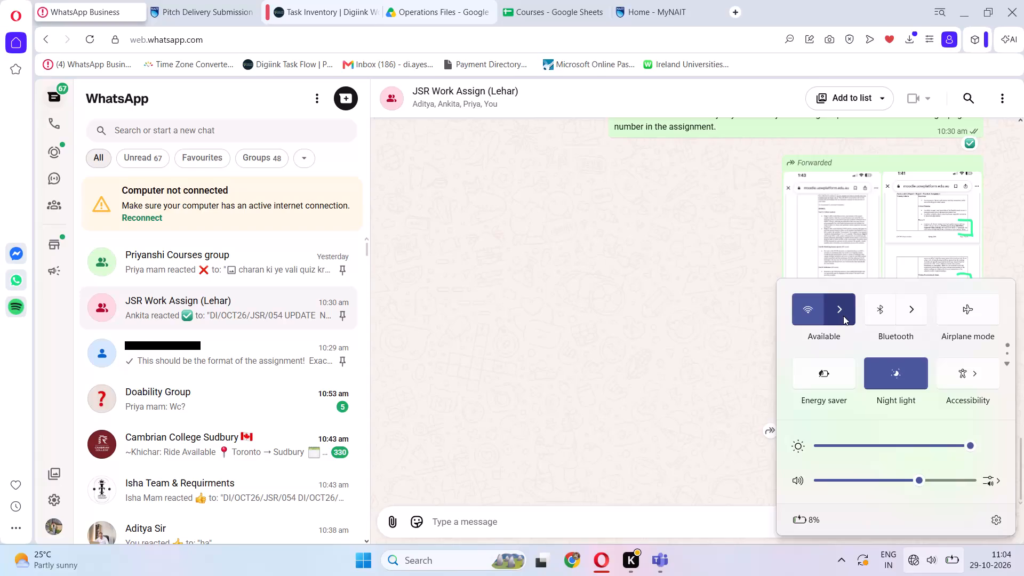
Connect the computer to the Digiink Solutions 4th Floor_5G Wi-Fi network.
click(844, 316)
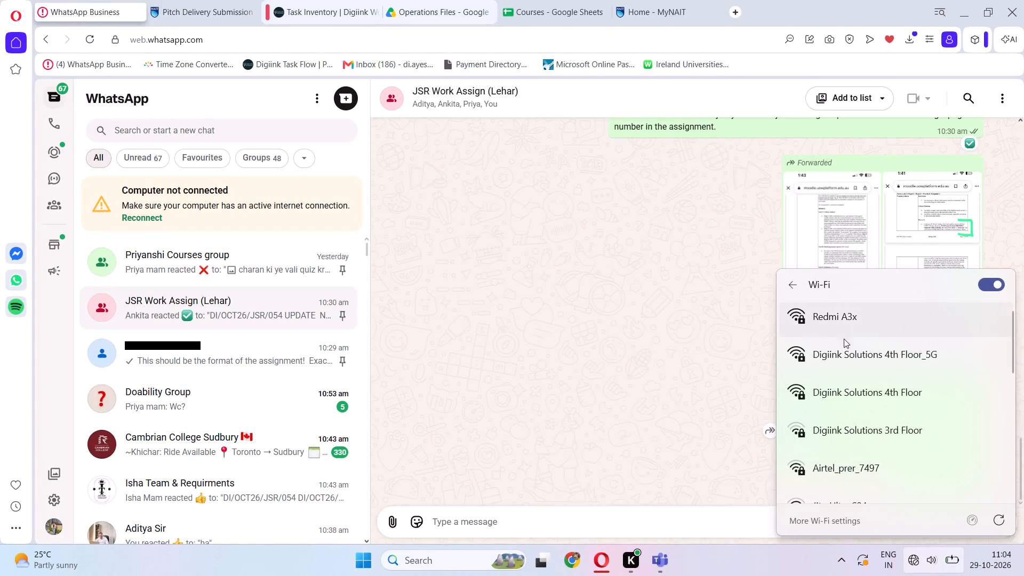
click(853, 363)
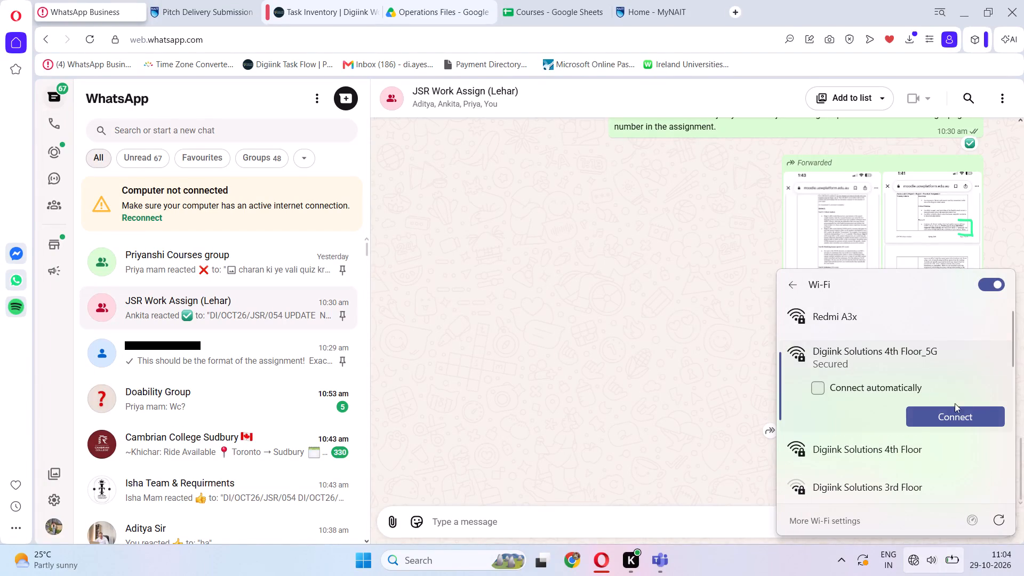
click(944, 423)
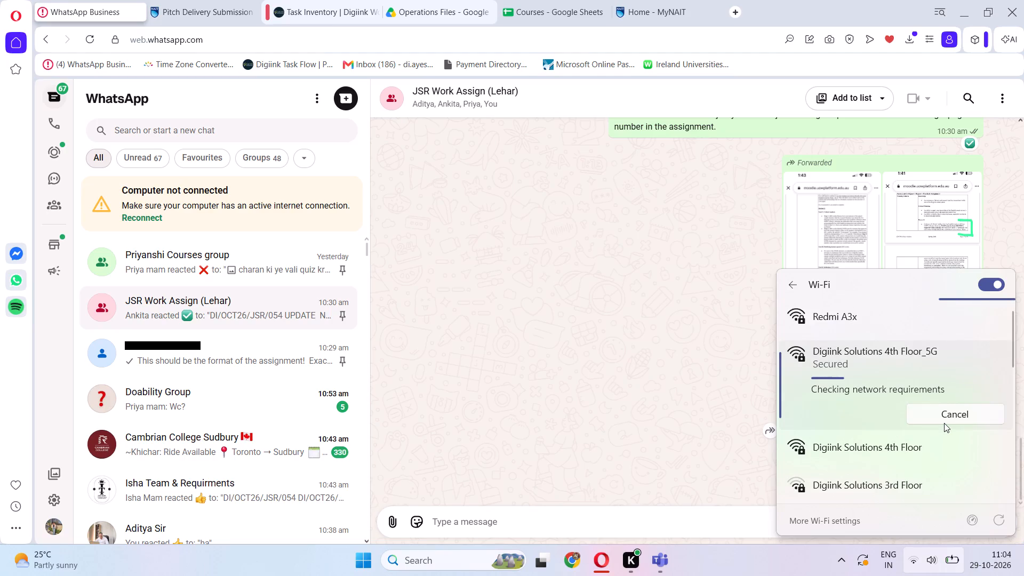
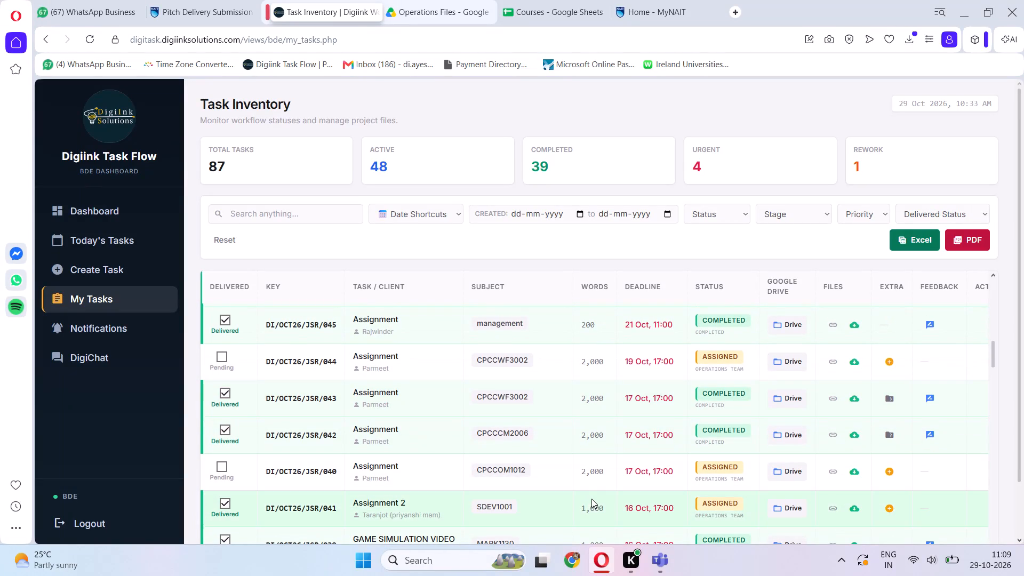
Open a new browser tab and close the Home - MyNAIT tab.
click(739, 11)
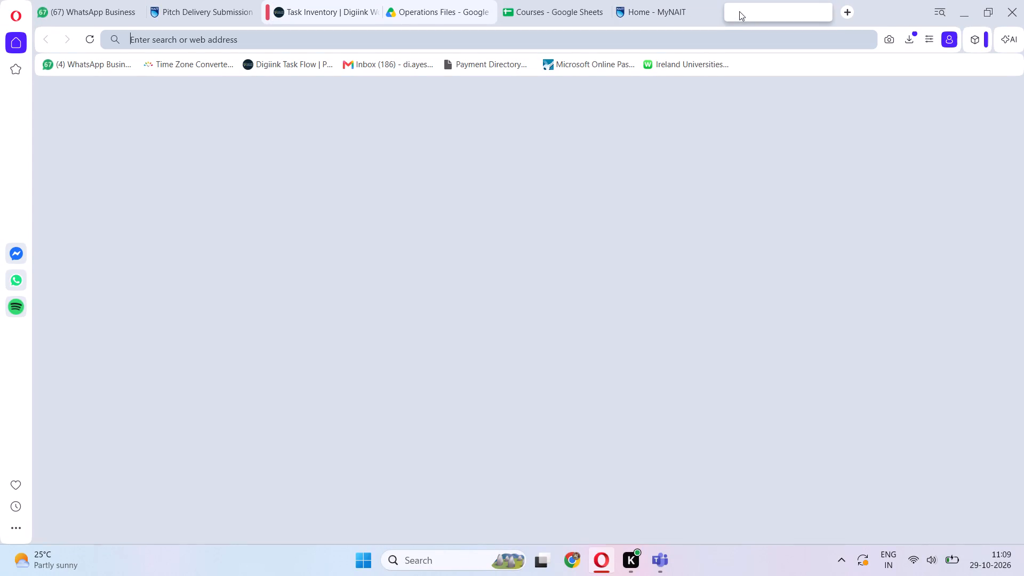
click(714, 13)
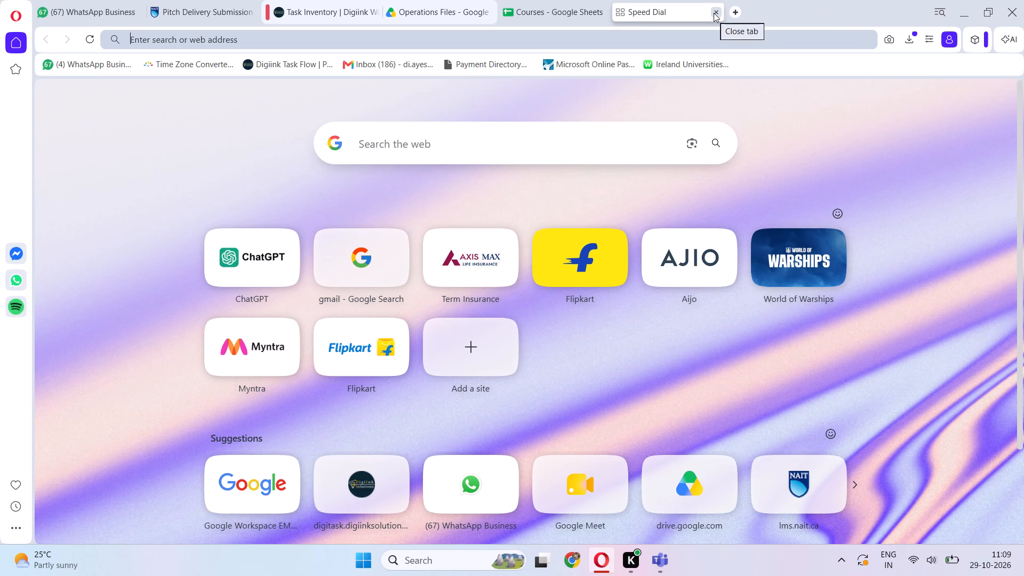
Start a web search from the new tab's start page.
click(434, 144)
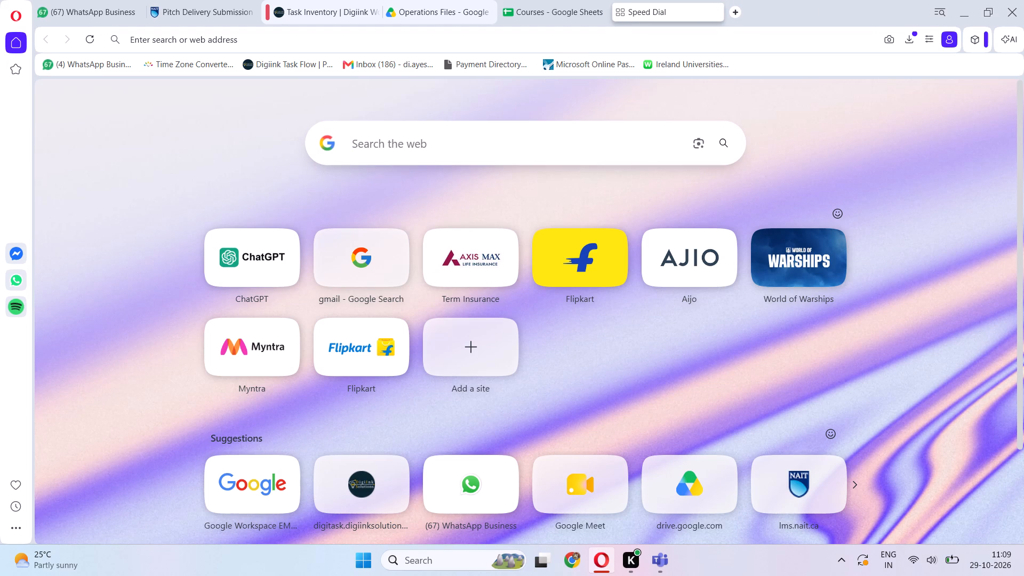
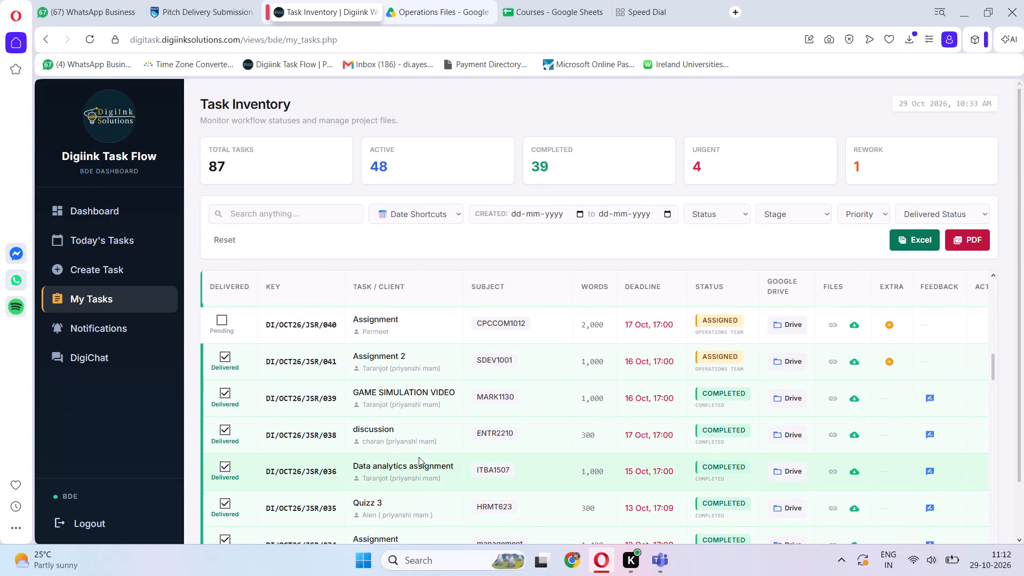
Look through the Task Inventory list for the October and November tasks, checking their subjects, deadlines and statuses.
scroll(419, 457, down, 2)
scroll(419, 457, up, 2)
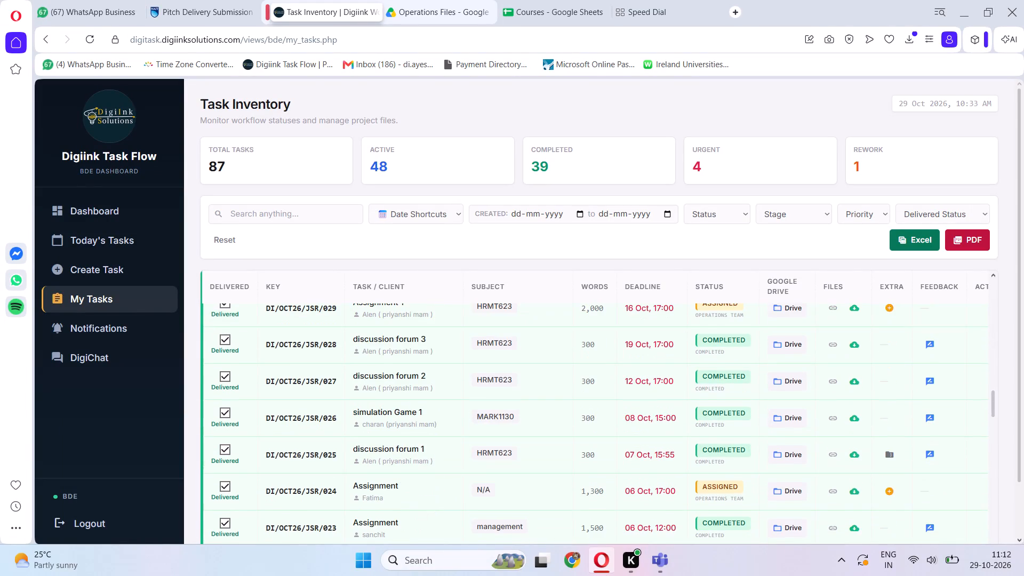
scroll(419, 457, up, 2)
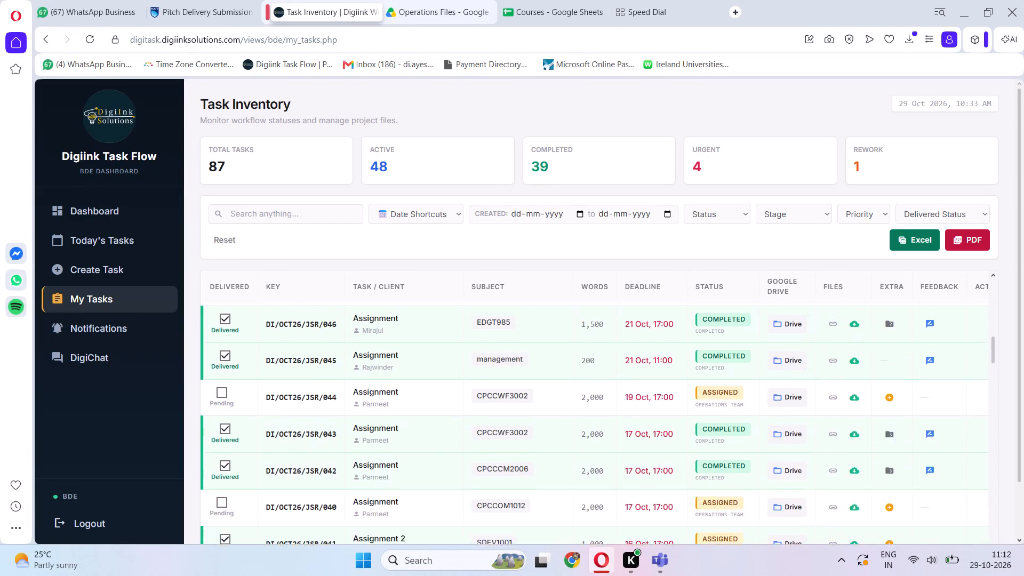
scroll(419, 457, up, 1)
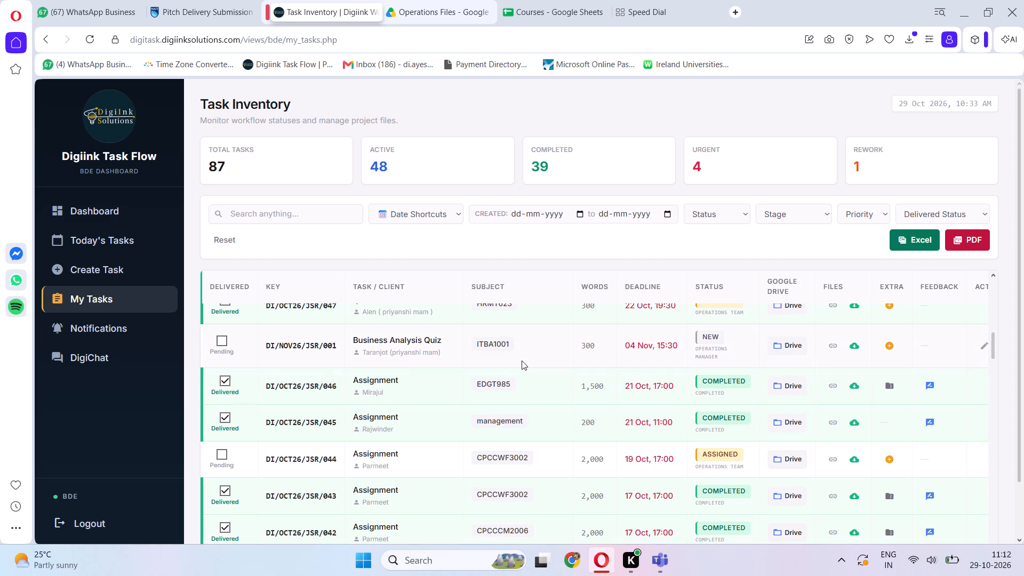
scroll(522, 361, up, 4)
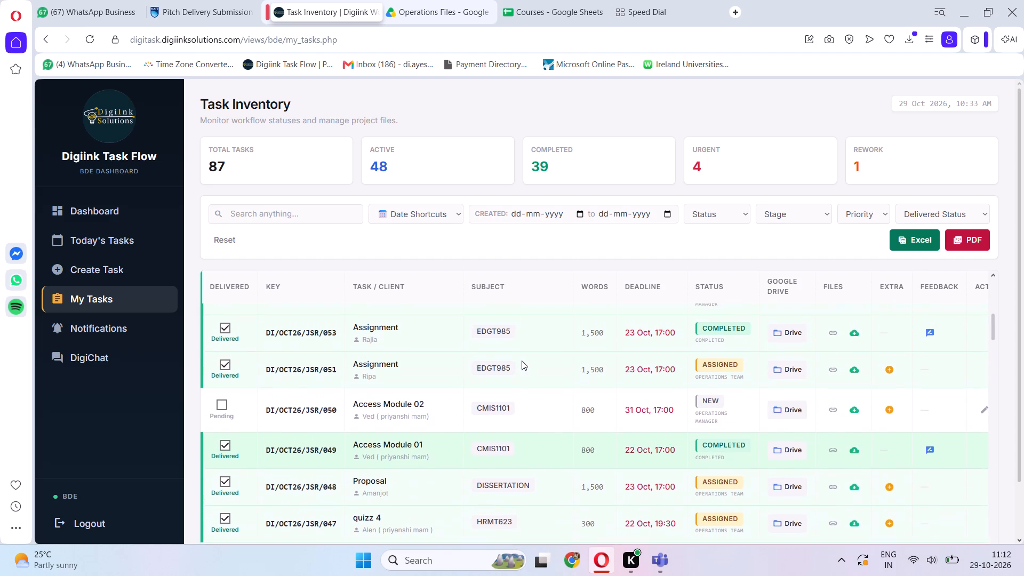
scroll(522, 361, up, 1)
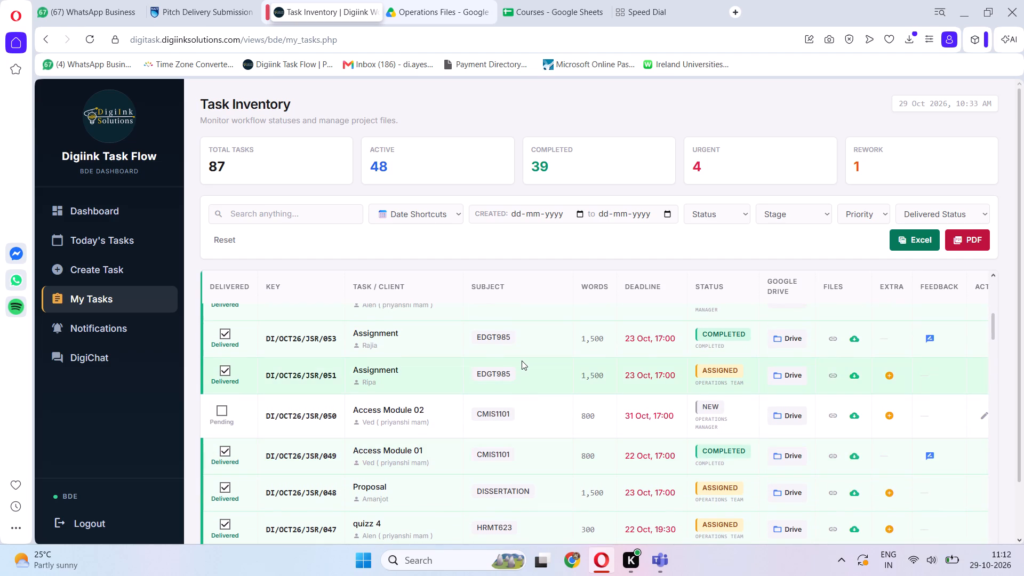
scroll(522, 408, up, 6)
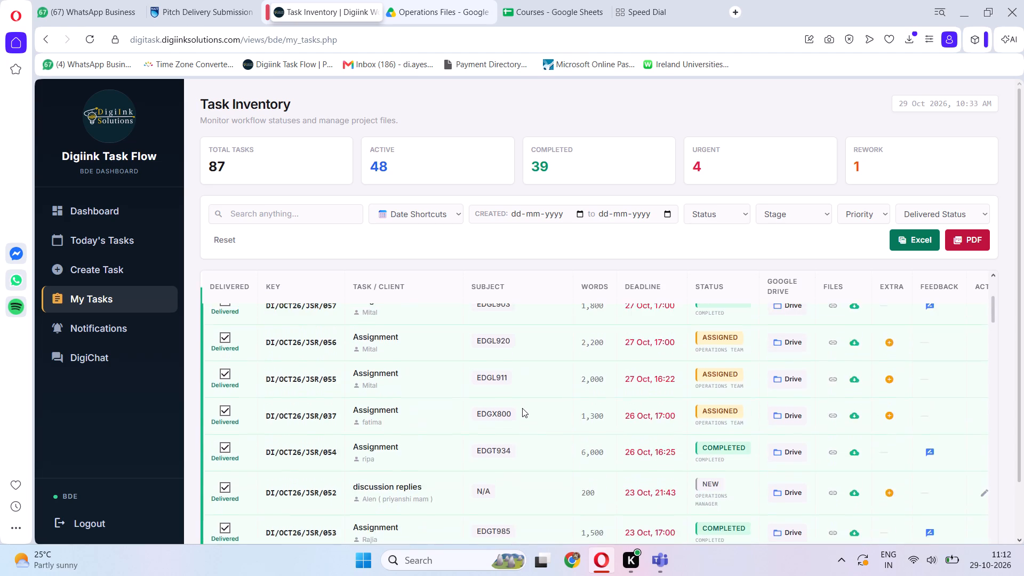
scroll(522, 408, up, 2)
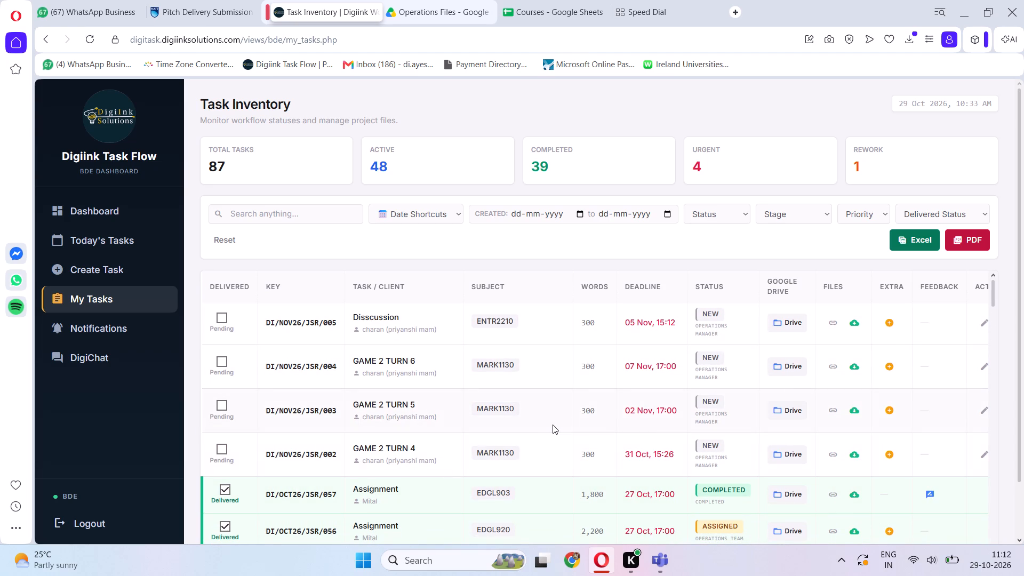
scroll(553, 425, down, 1)
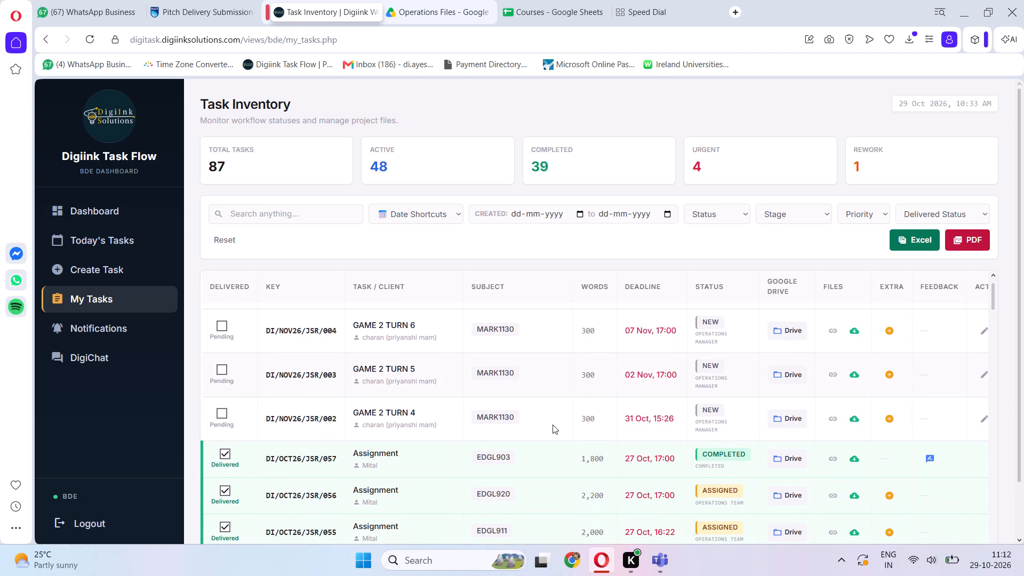
scroll(553, 425, down, 3)
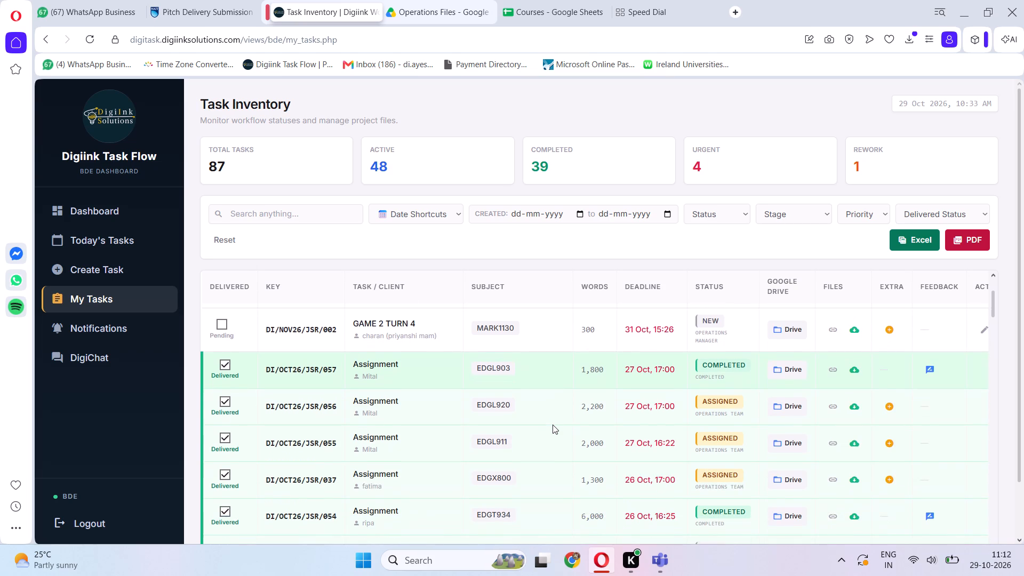
scroll(553, 425, down, 2)
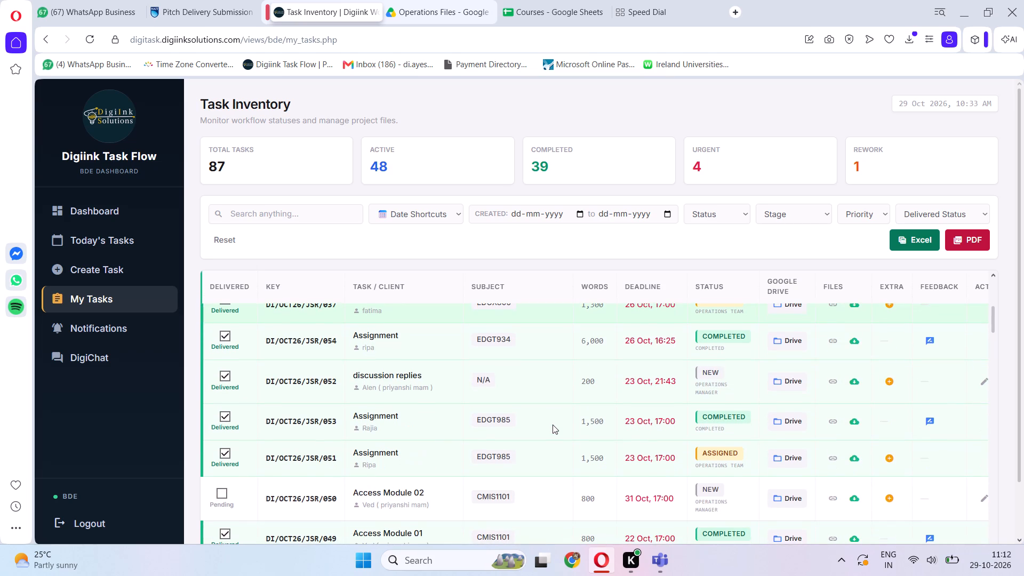
scroll(553, 425, down, 2)
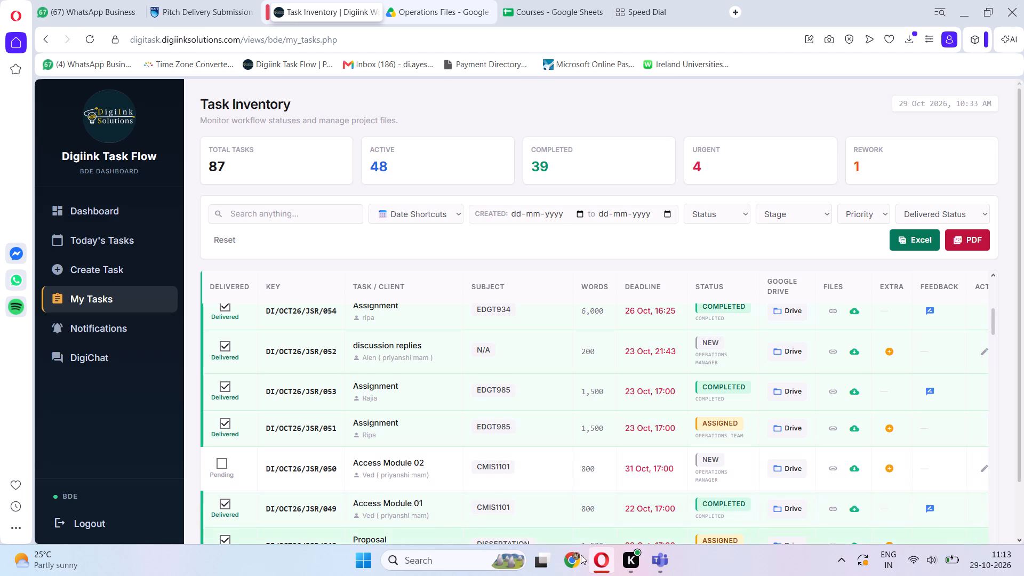
scroll(494, 430, up, 5)
Open the details of the EDGX800 assignment task with key DI/OCT26/JSR/037 from the Task Inventory.
scroll(494, 430, down, 1)
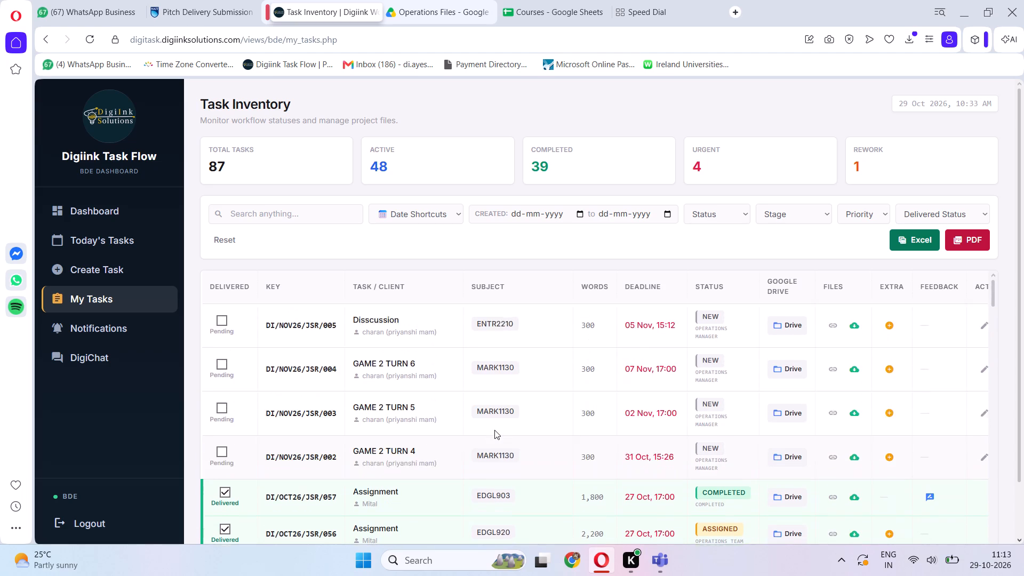
scroll(494, 430, down, 1)
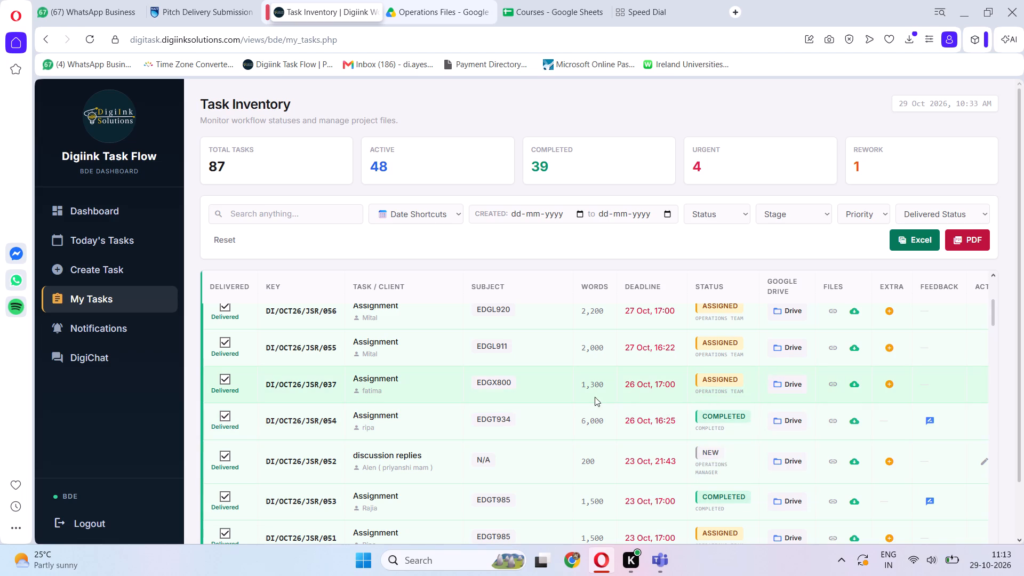
scroll(869, 399, left, 3)
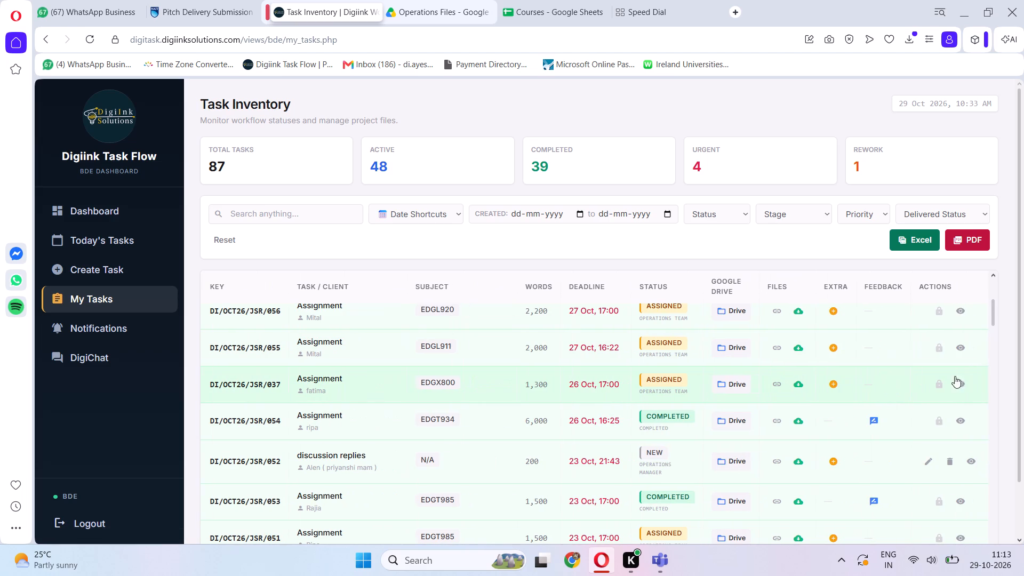
click(958, 383)
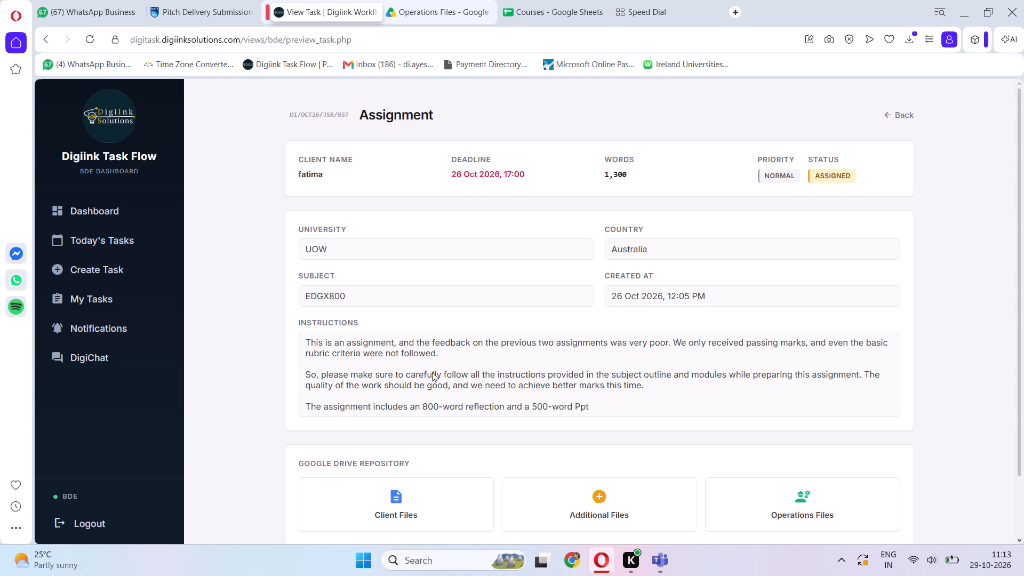
Copy the full Instructions text of the EDGX800 assignment, from "This is an assignment" through "500-word Ppt".
scroll(575, 350, up, 2)
click(308, 339)
drag(308, 339, 604, 411)
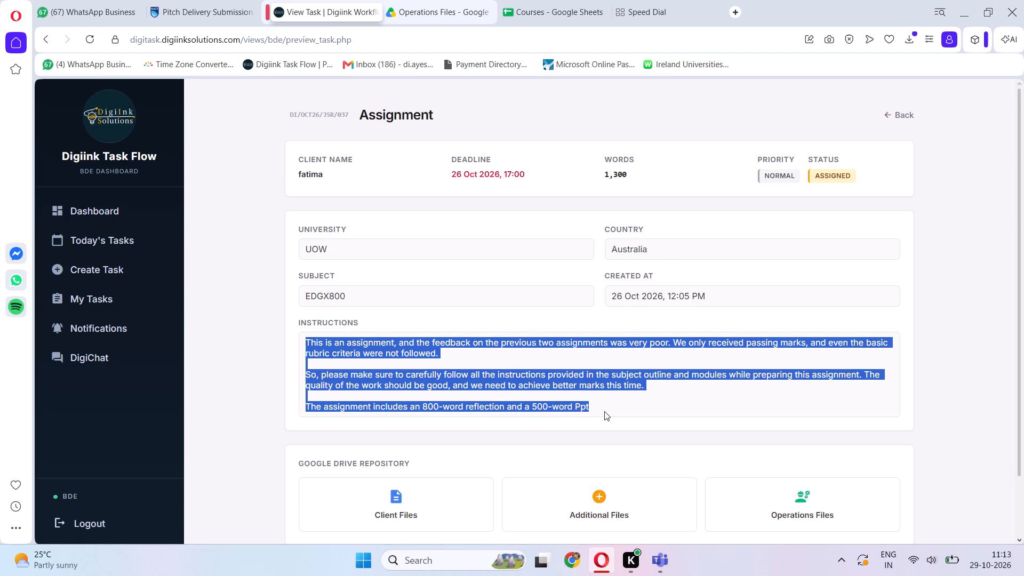
key(ctrl+c)
Look at the Google Drive repository section of the EDGX800 assignment task.
scroll(726, 378, down, 2)
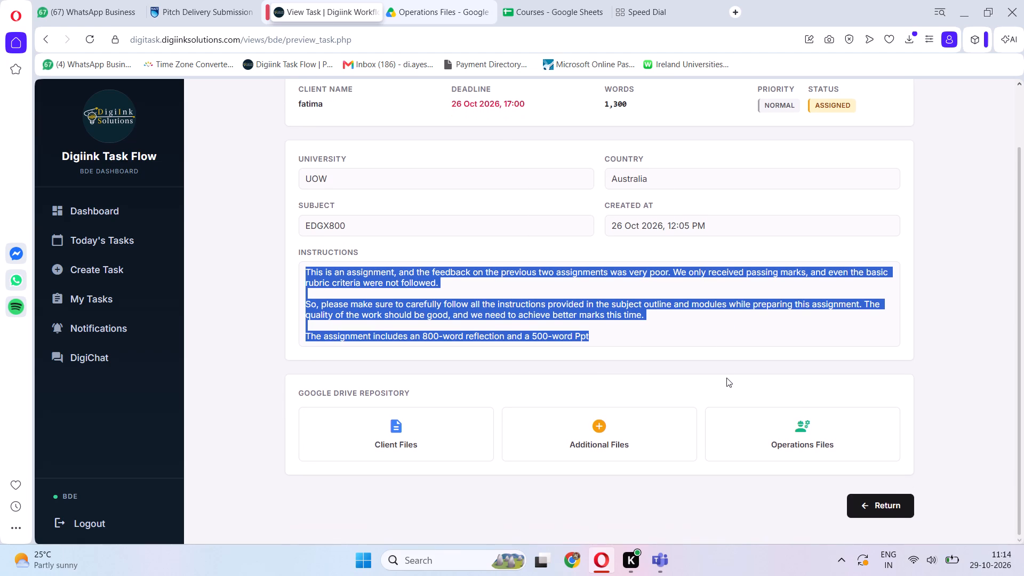
scroll(726, 378, down, 1)
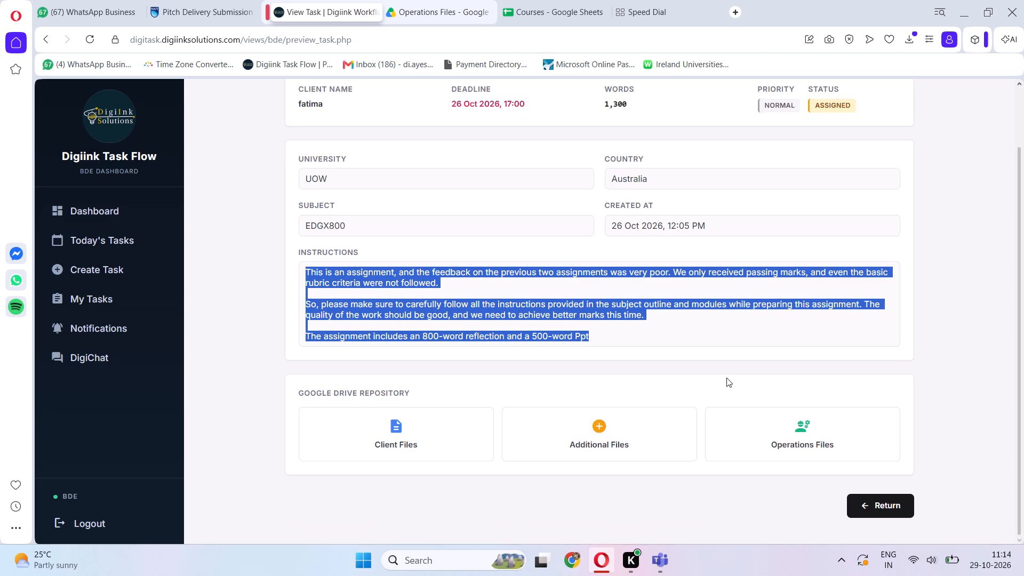
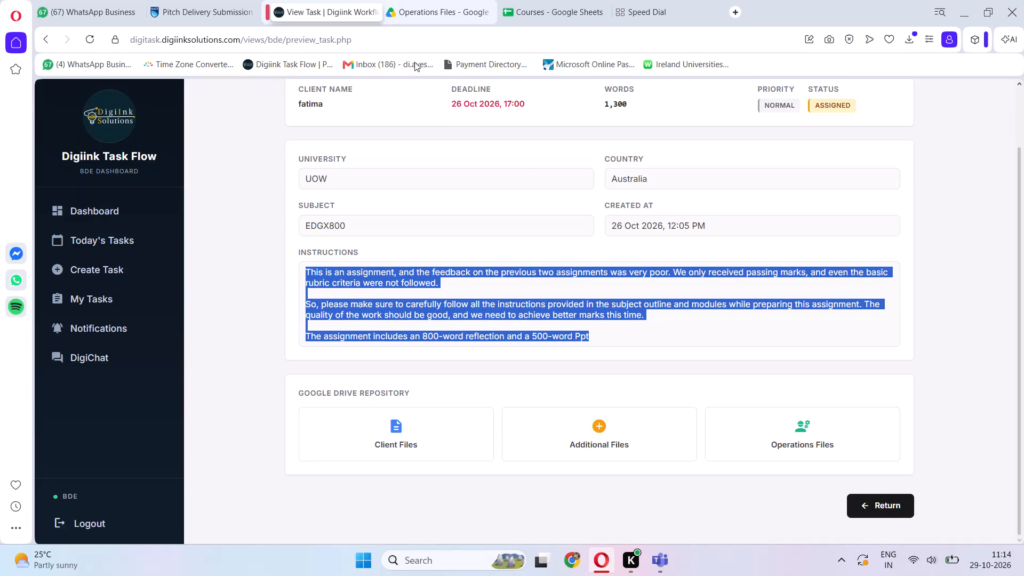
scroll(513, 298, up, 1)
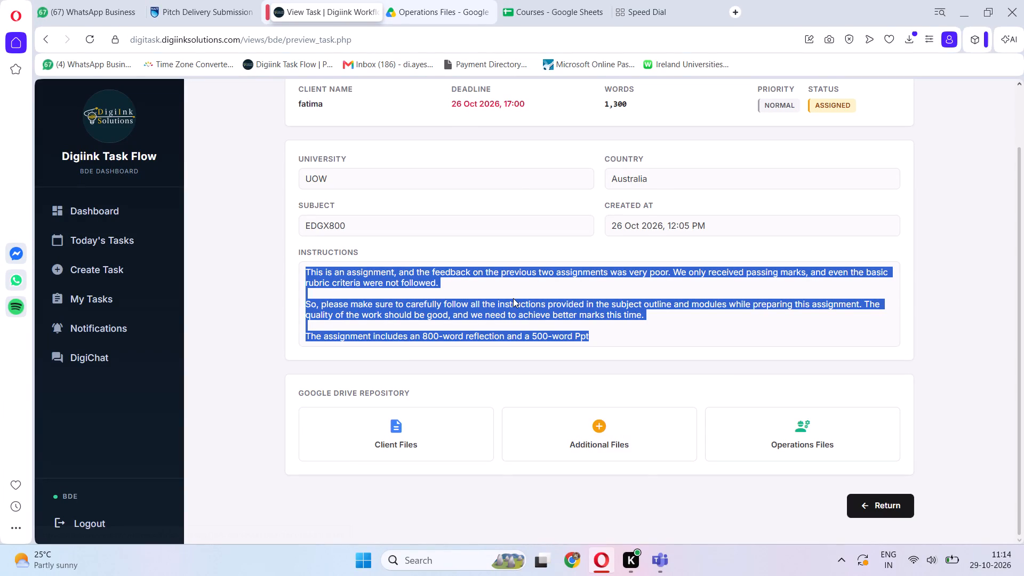
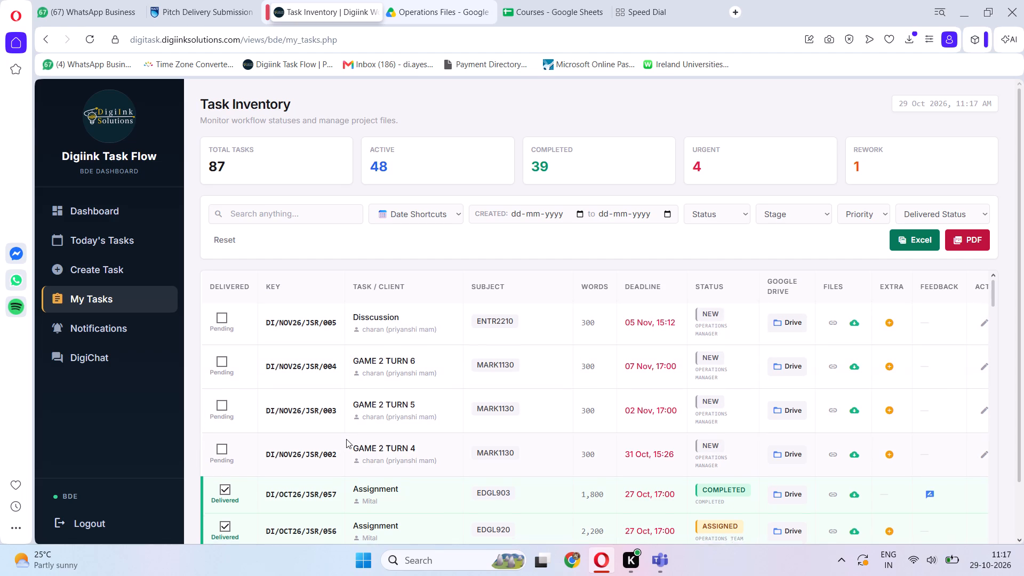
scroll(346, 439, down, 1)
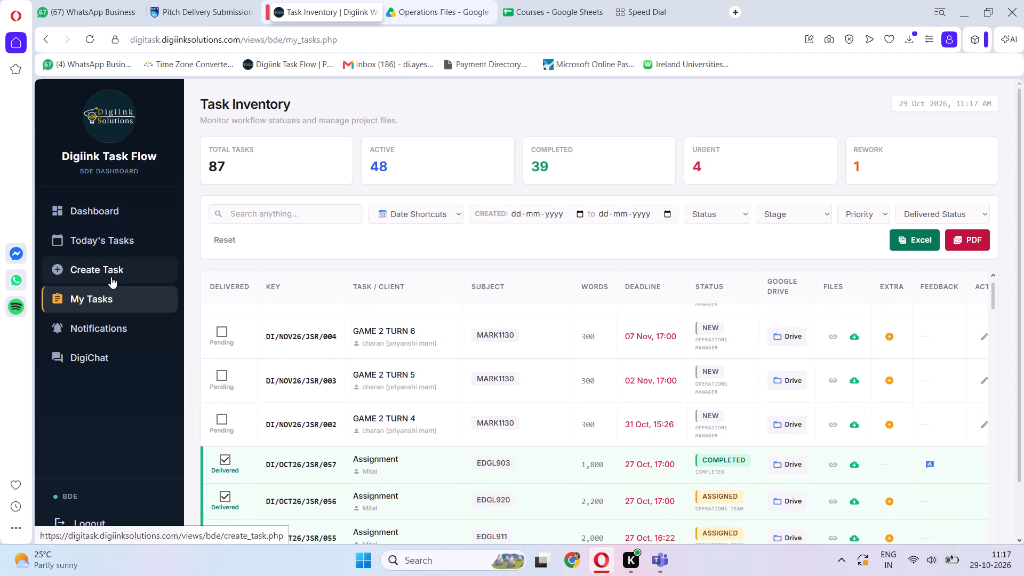
Start a new task and set its task key to DI/OCT26/JSR/058.
click(111, 277)
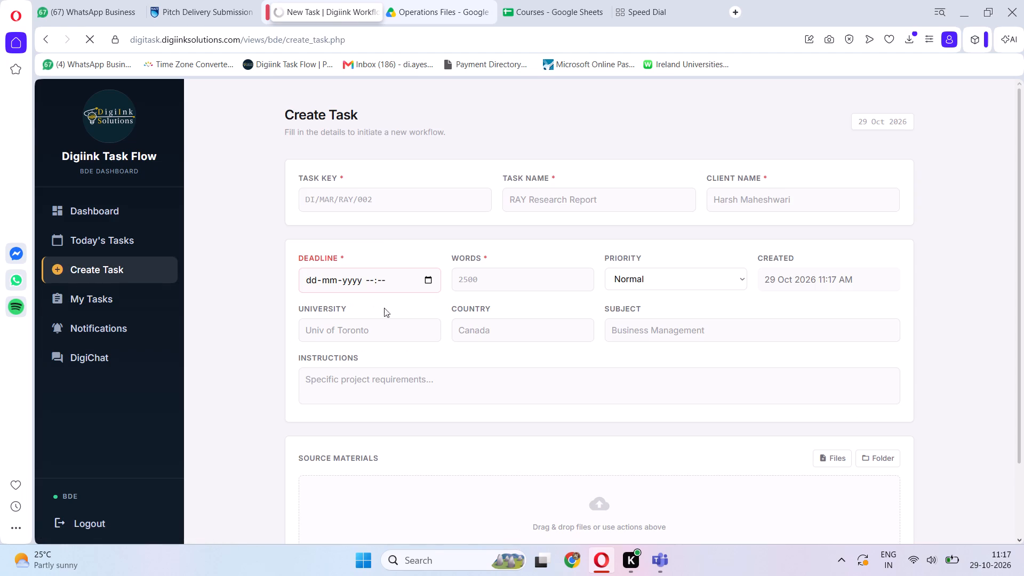
click(353, 205)
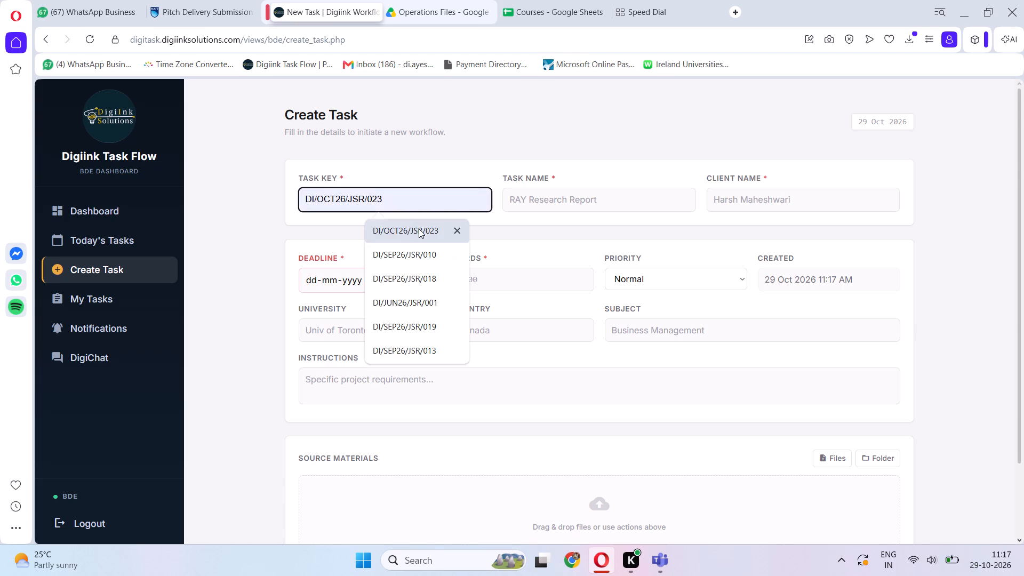
click(419, 229)
key(BackSpace)
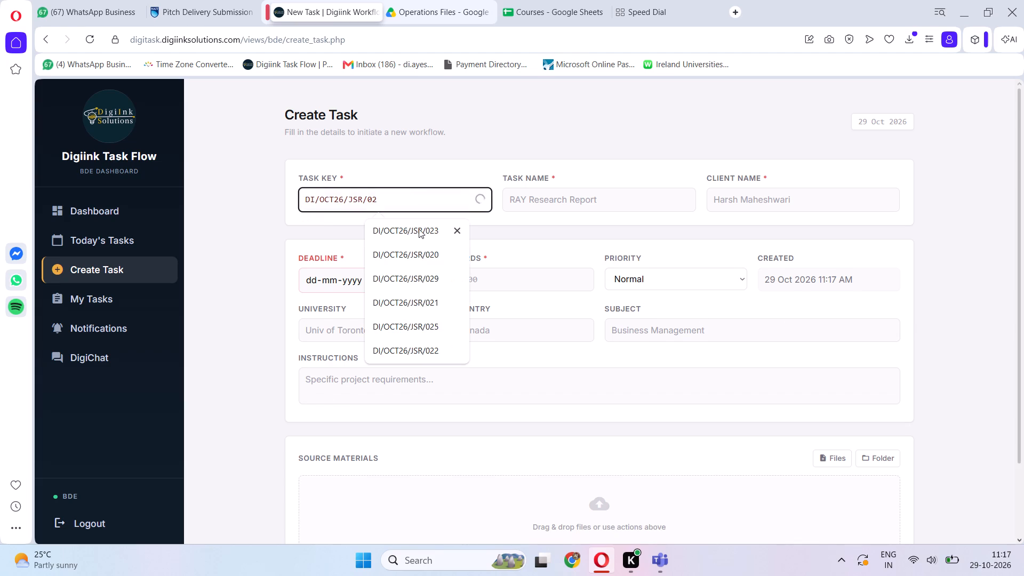
key(BackSpace)
text(58)
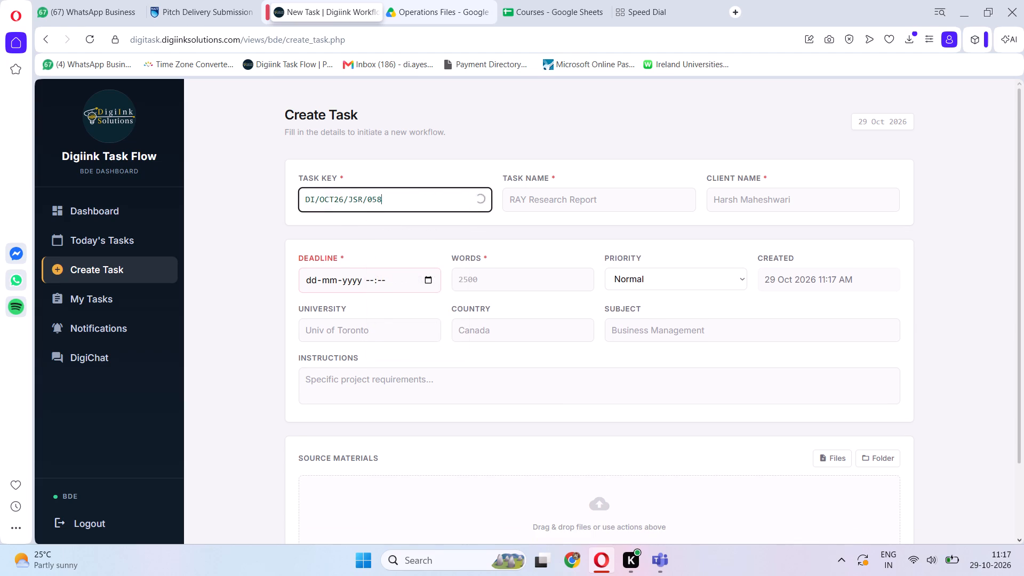
Set the new task's name to Assignment and its client to Mital.
click(540, 205)
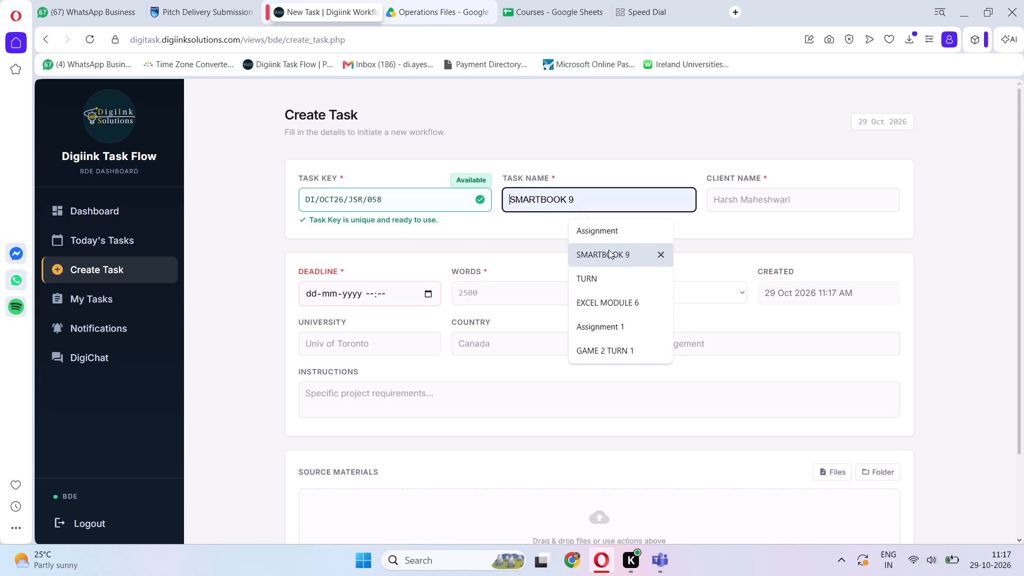
click(609, 236)
click(741, 200)
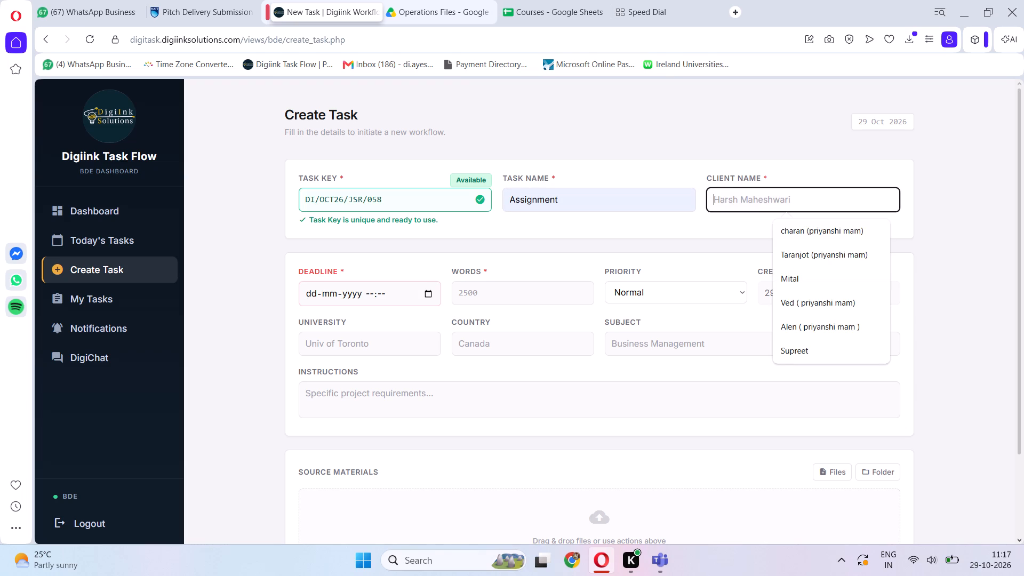
click(790, 286)
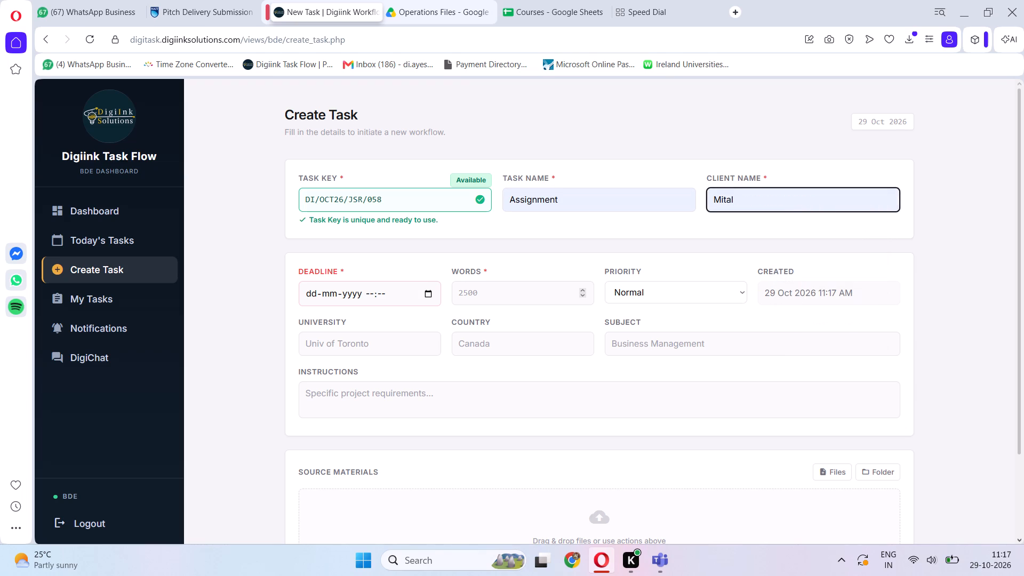
Set the task's word count to 1300.
click(516, 295)
click(516, 295)
text(2000)
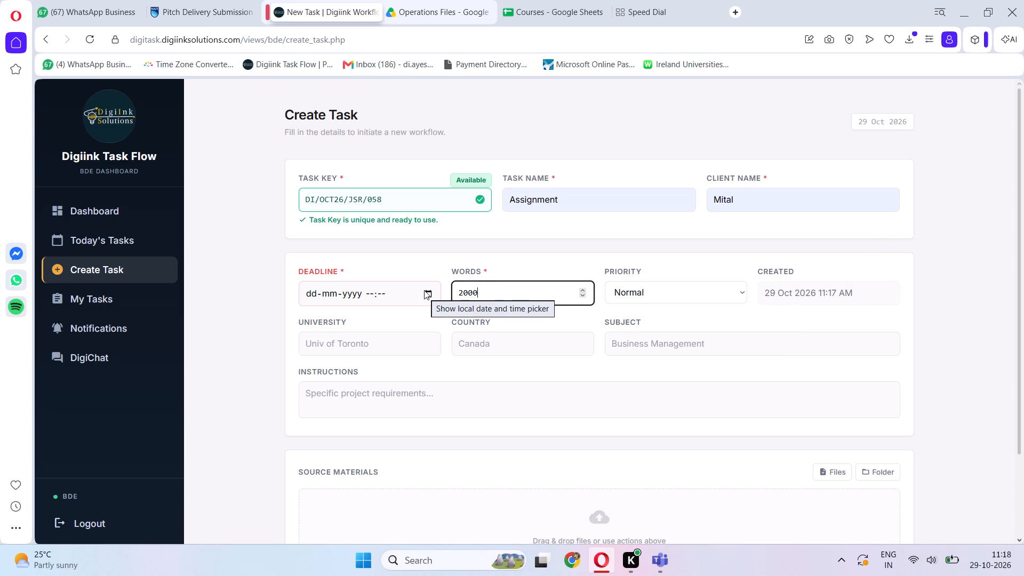
key(BackSpace)
key(BackSpace)
key(BackSpace)
key(BackSpace)
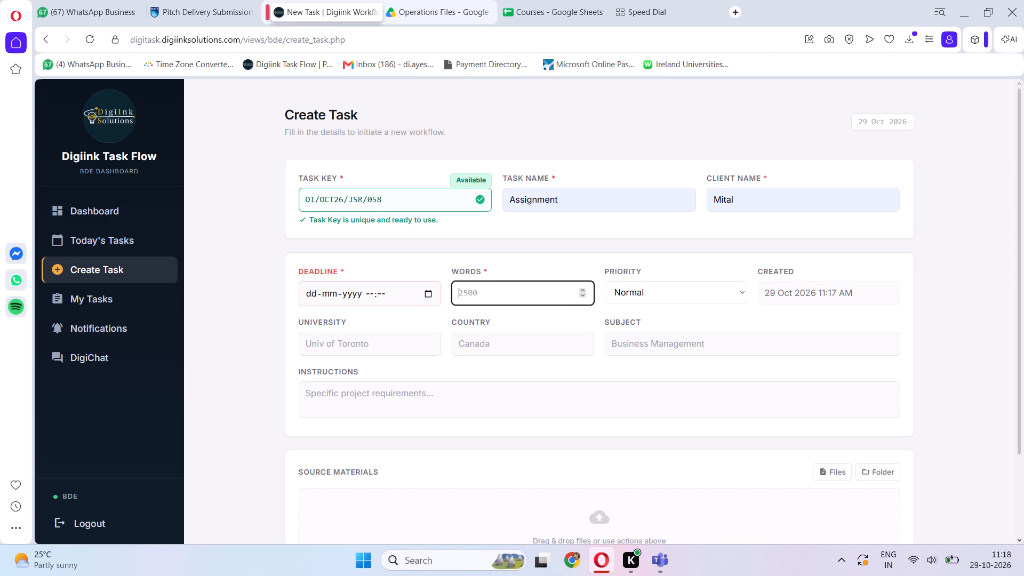
text(1300)
Set the task's deadline to 29-10-2026 at 17:00.
click(432, 298)
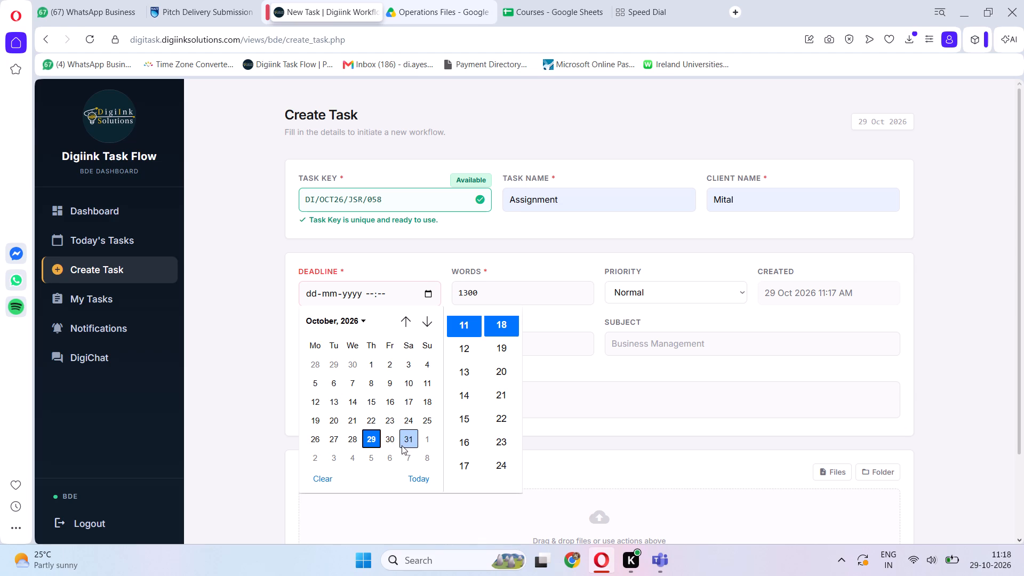
click(465, 462)
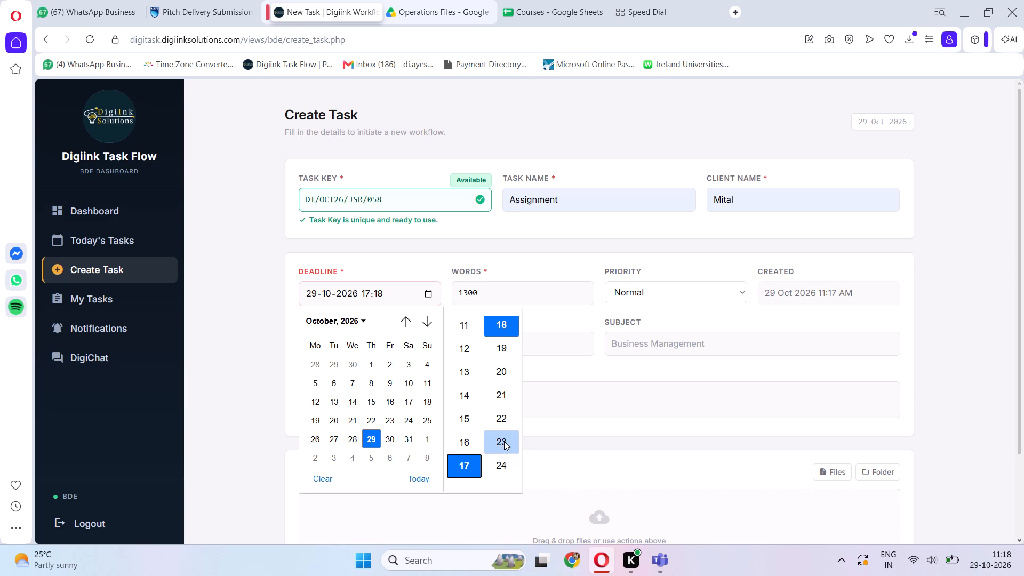
scroll(504, 441, down, 8)
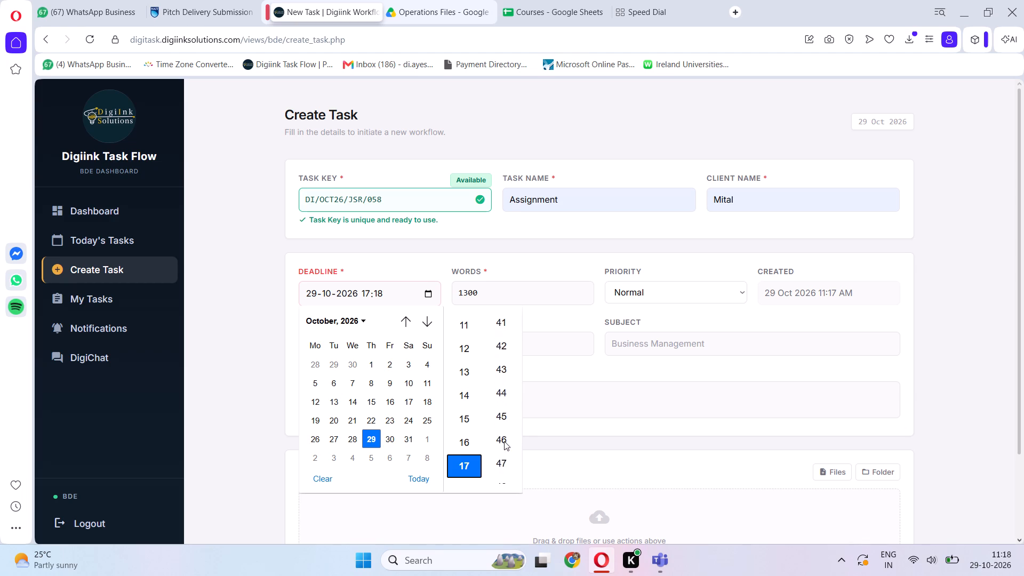
scroll(504, 441, down, 4)
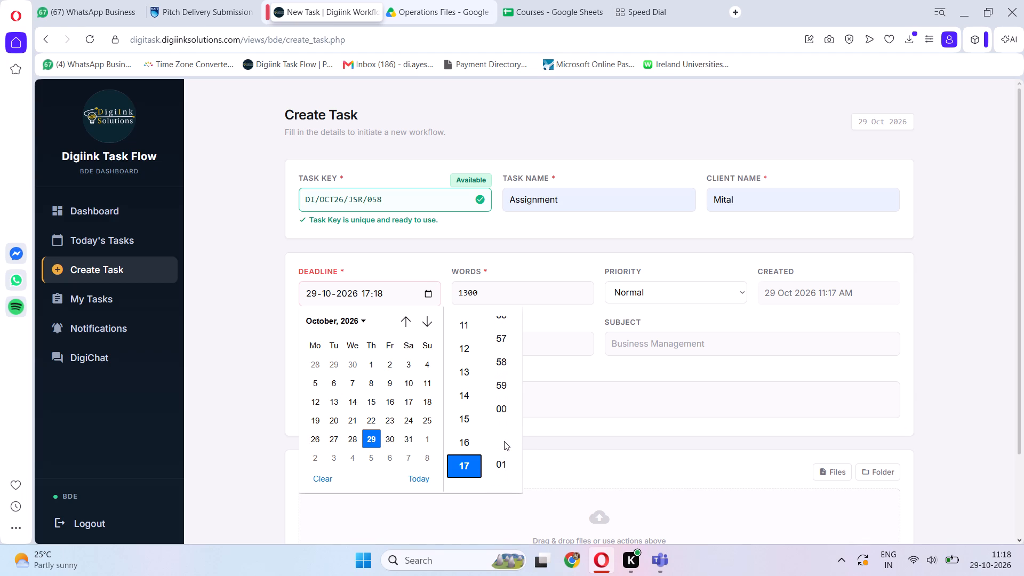
click(508, 419)
click(508, 402)
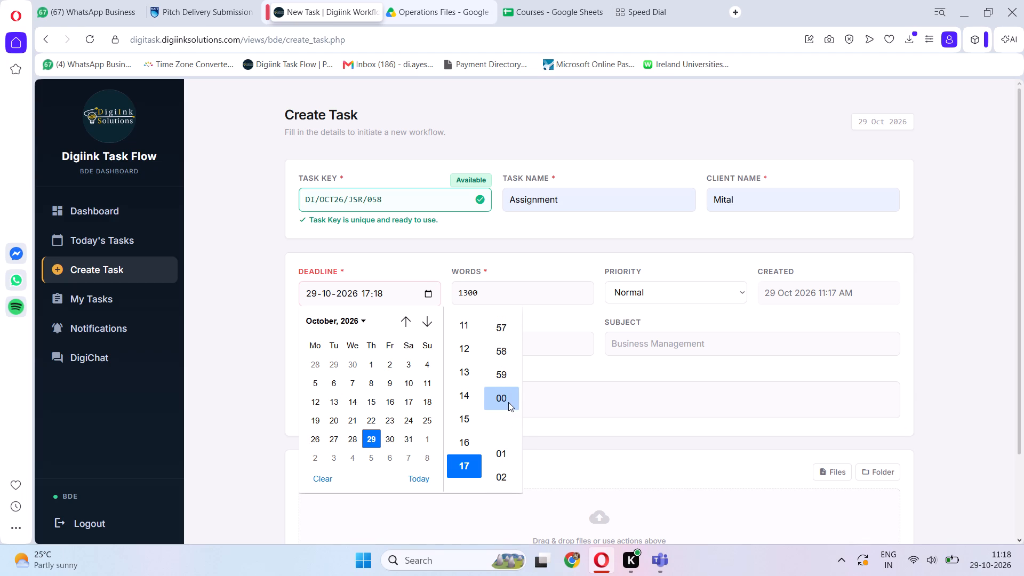
click(573, 383)
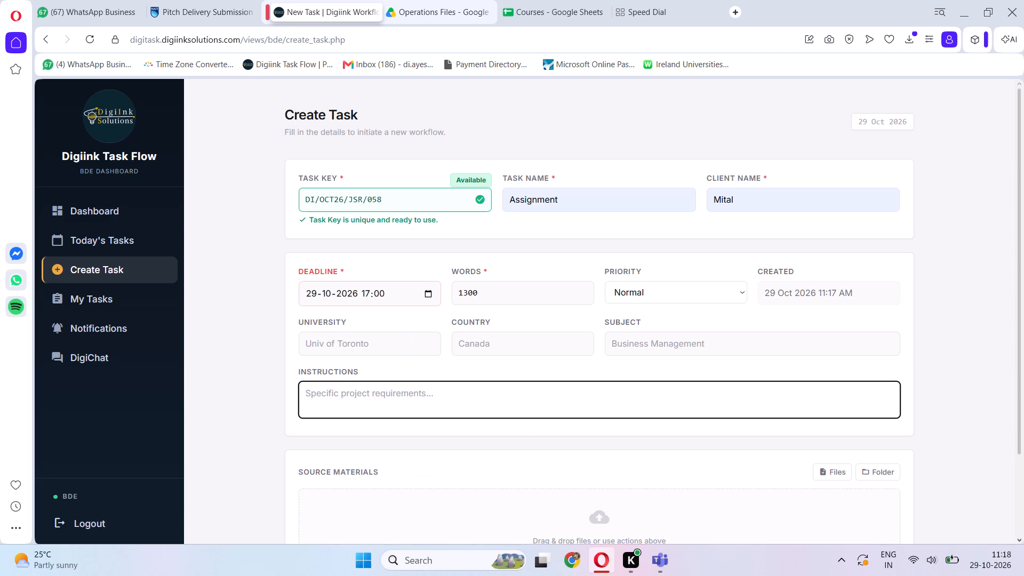
Fill in UOW as the university and Australia as the country.
click(387, 348)
click(397, 399)
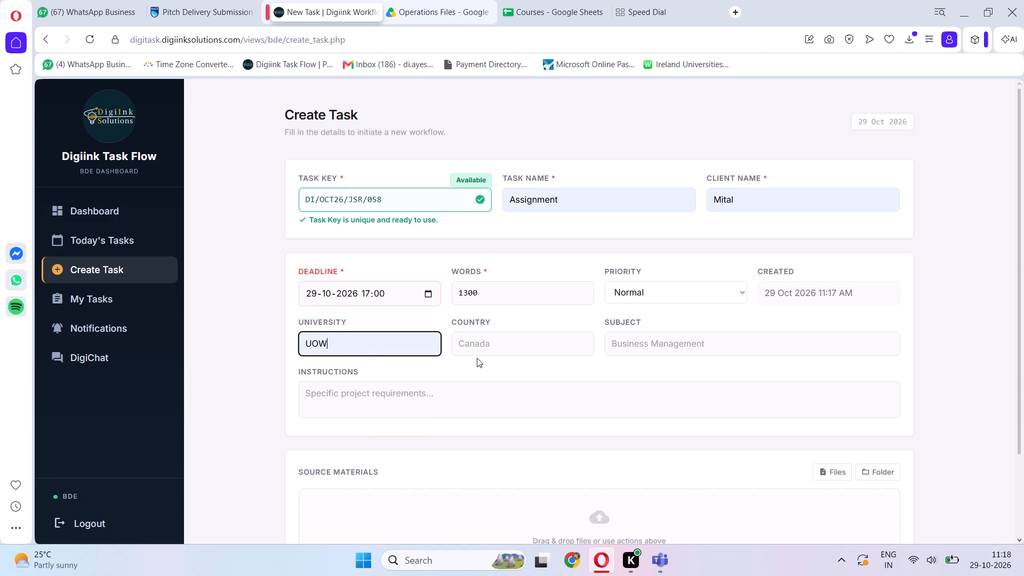
click(493, 350)
click(550, 407)
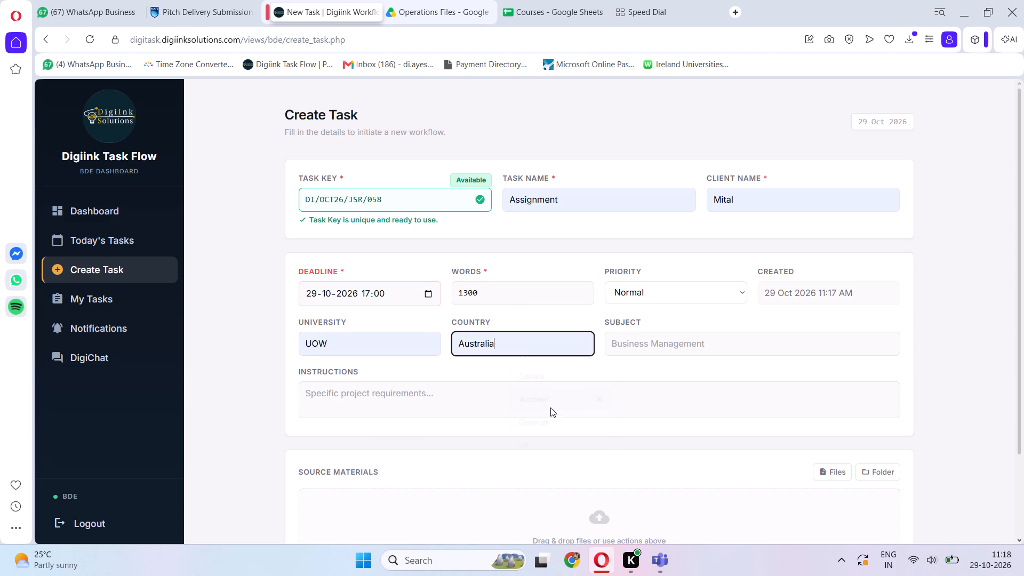
Open the new task's subject for entry.
click(653, 337)
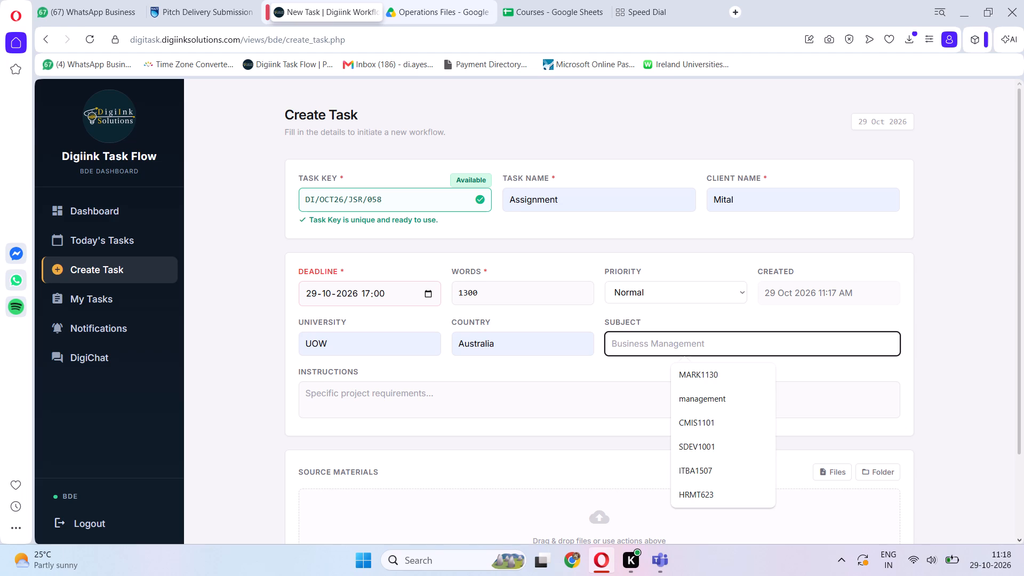
Set the new task's subject to EDGX800.
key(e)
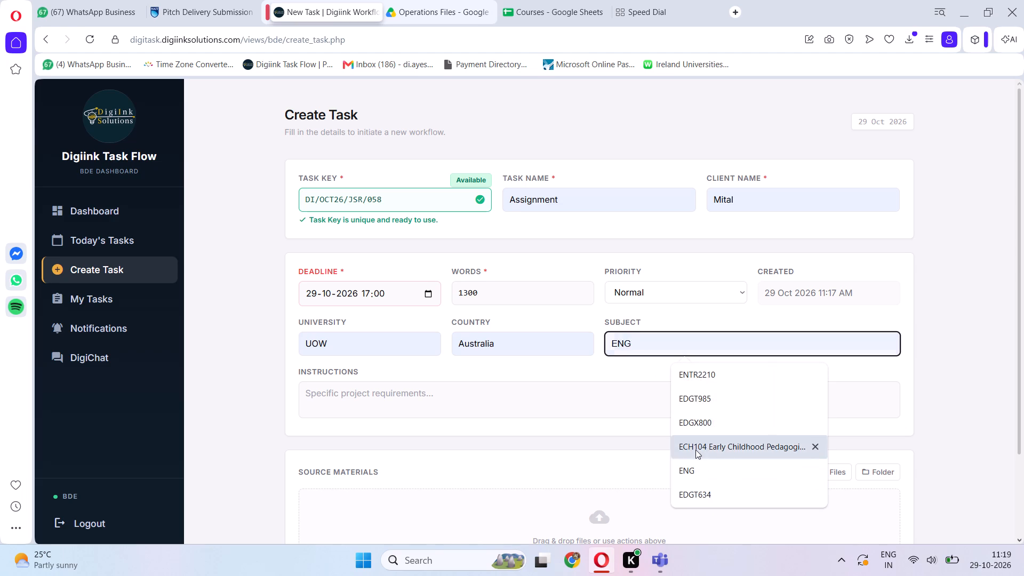
click(697, 431)
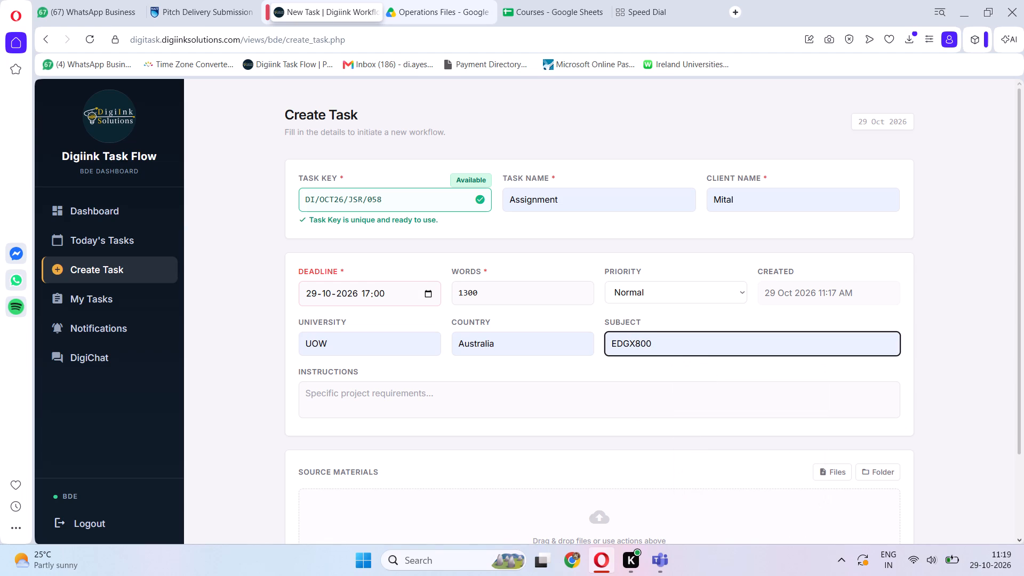
Paste the copied assignment instructions into the new task's instructions and check them from the beginning.
click(615, 402)
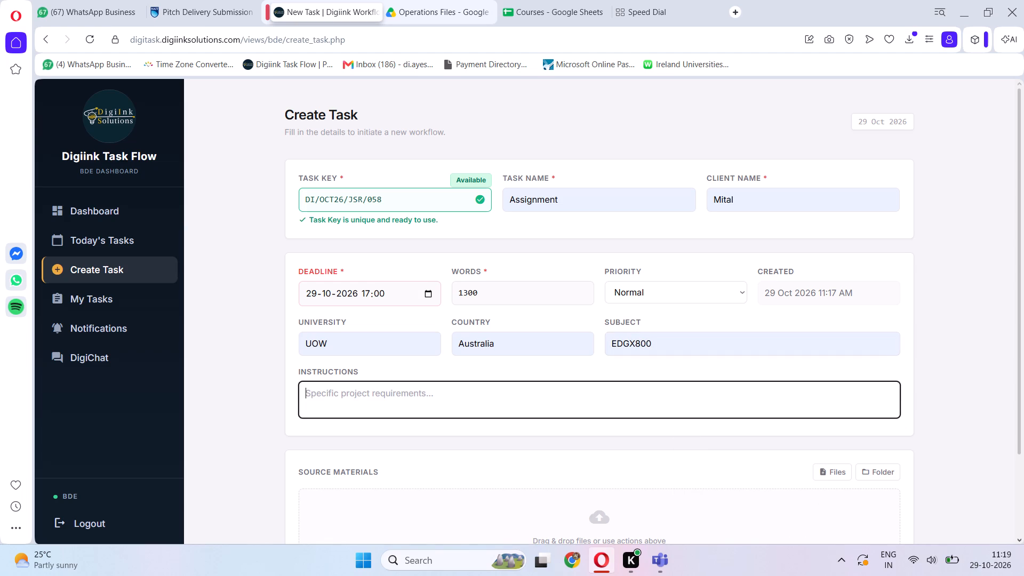
key(ctrl+v)
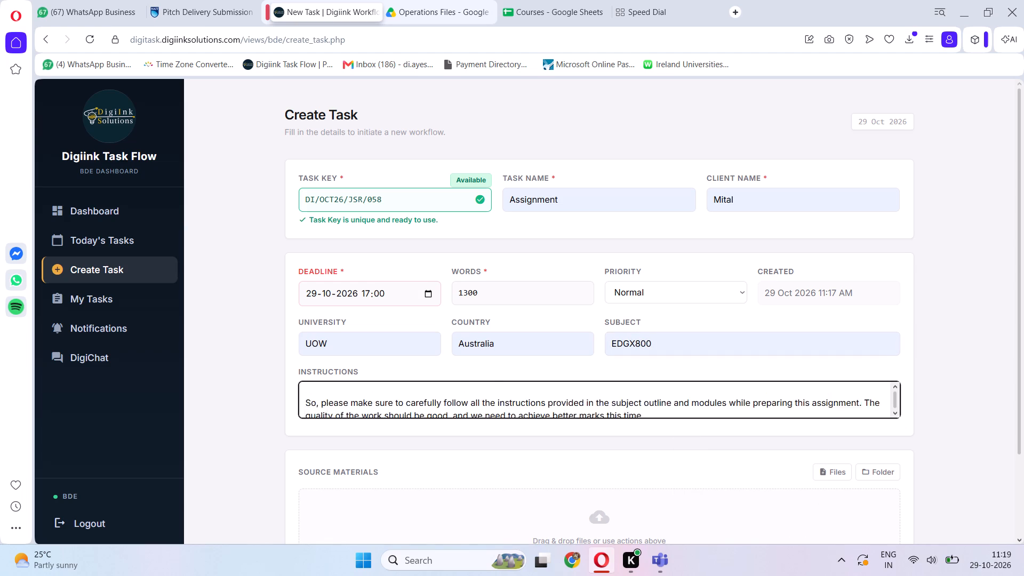
scroll(482, 397, up, 1)
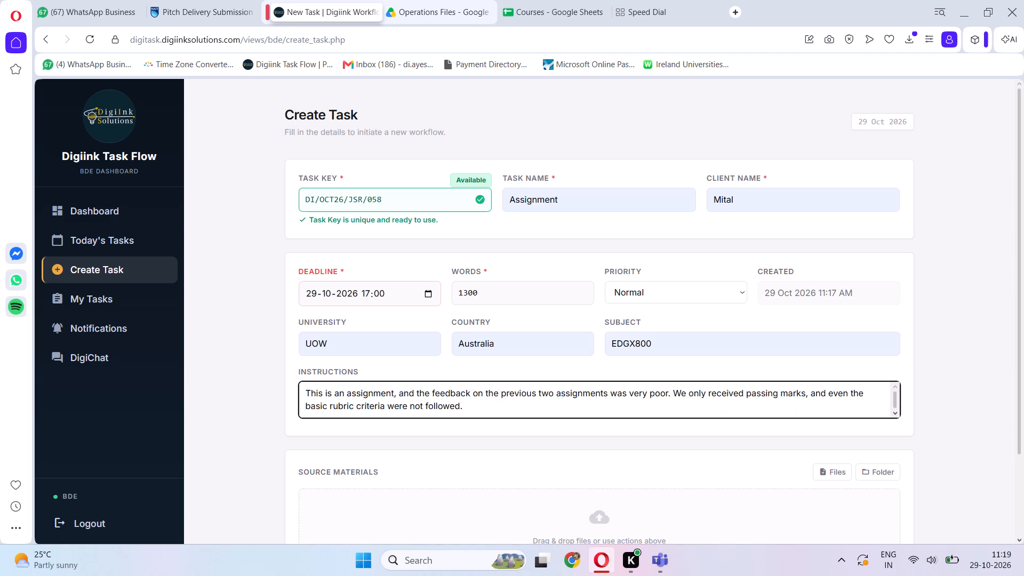
scroll(482, 397, up, 2)
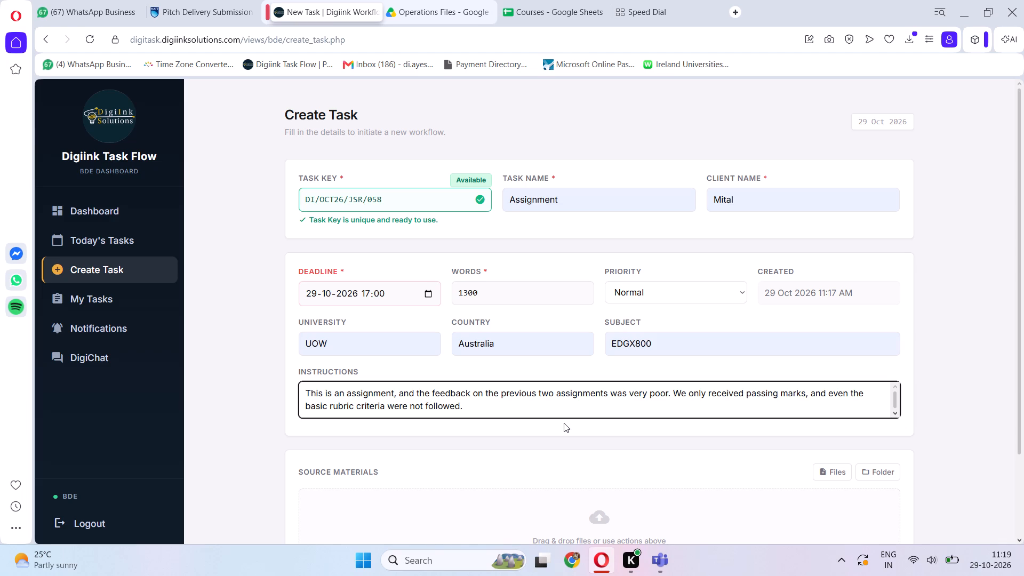
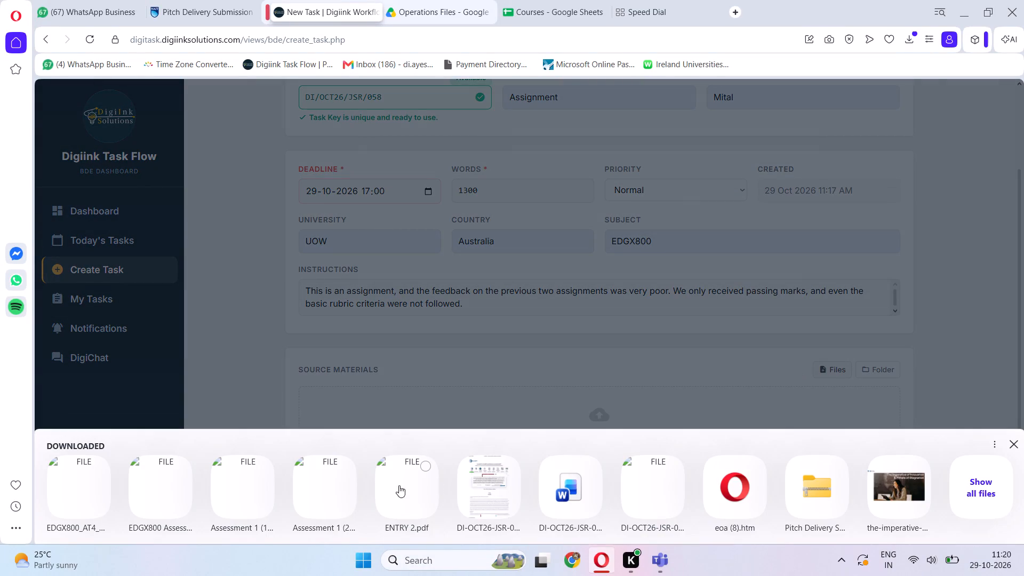
Attach the EDGX800_AT4_Marking Rubric, EDGX800 Assessment Task 4 - Task Description 2025, Assessment 1 (1), Assessment 1 (2) and ENTRY 2 PDFs as source materials.
click(98, 464)
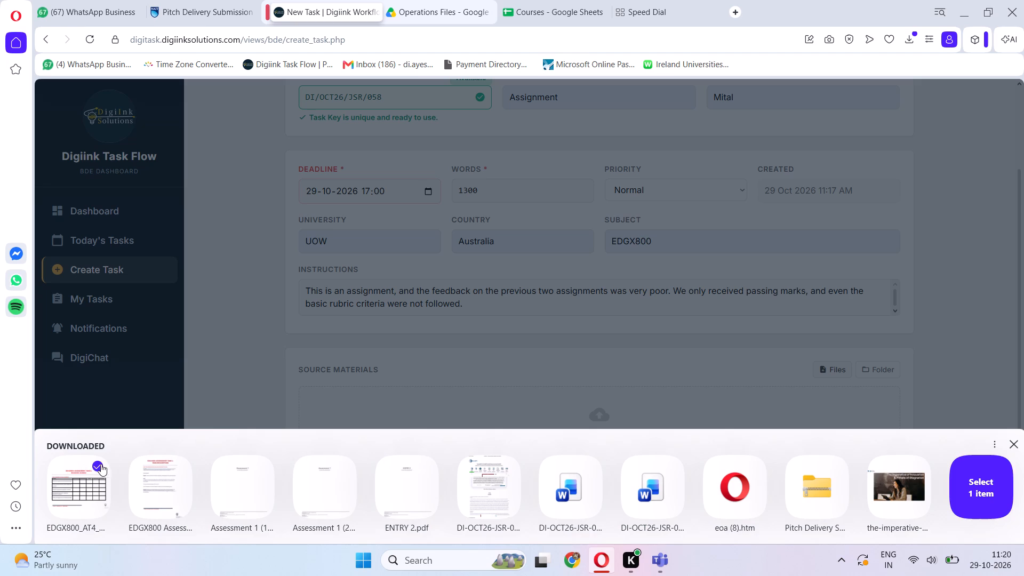
click(178, 466)
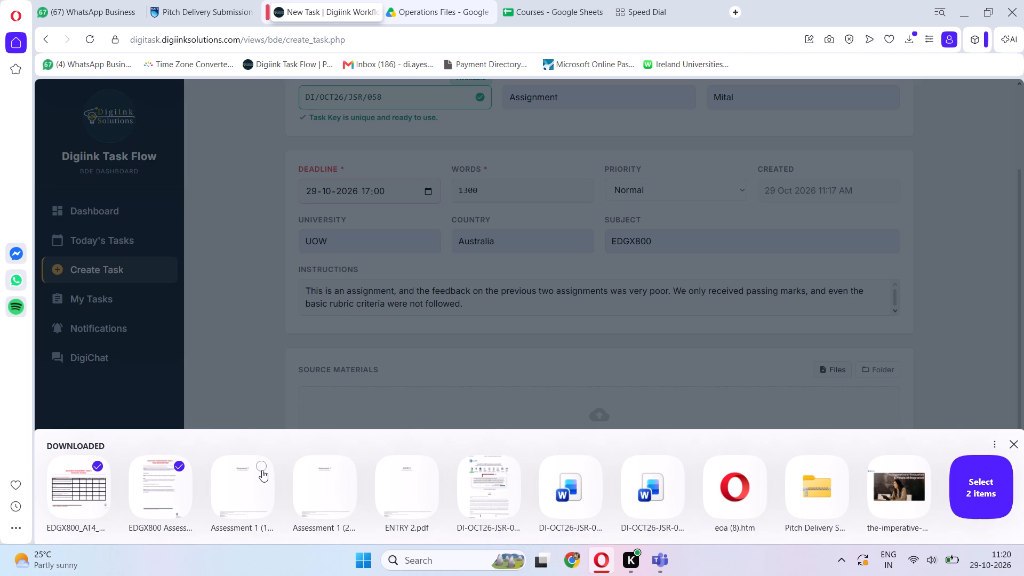
click(263, 469)
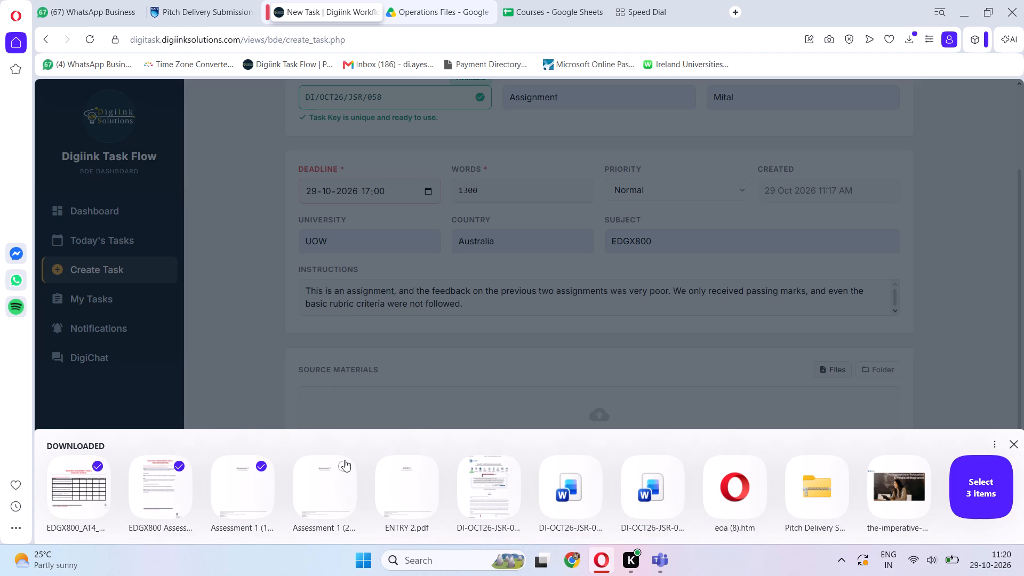
click(345, 460)
click(426, 462)
click(968, 477)
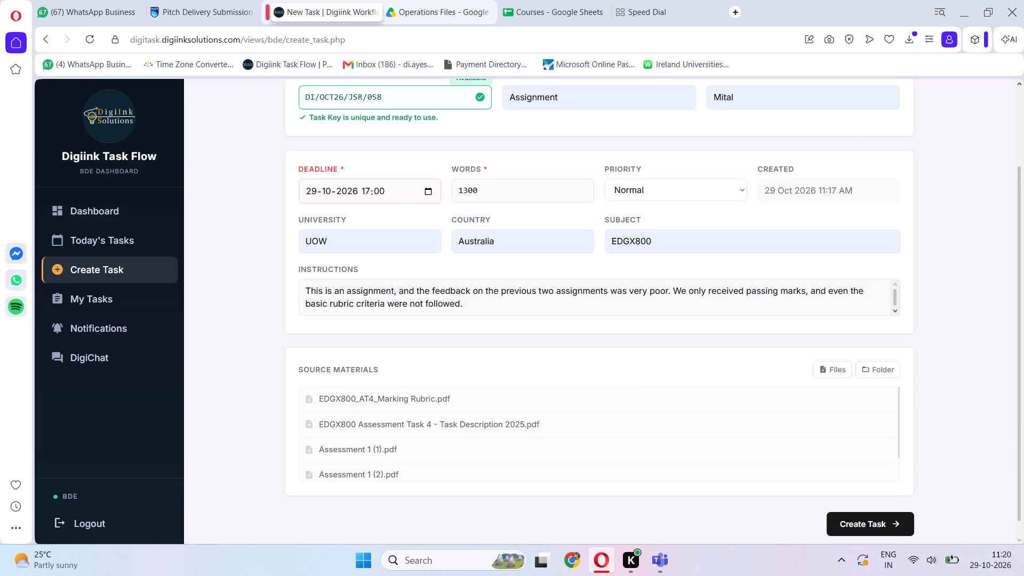
Add the note "( feeback are attached)" to the instructions, right after the sentence about the basic rubric criteria.
scroll(489, 300, up, 1)
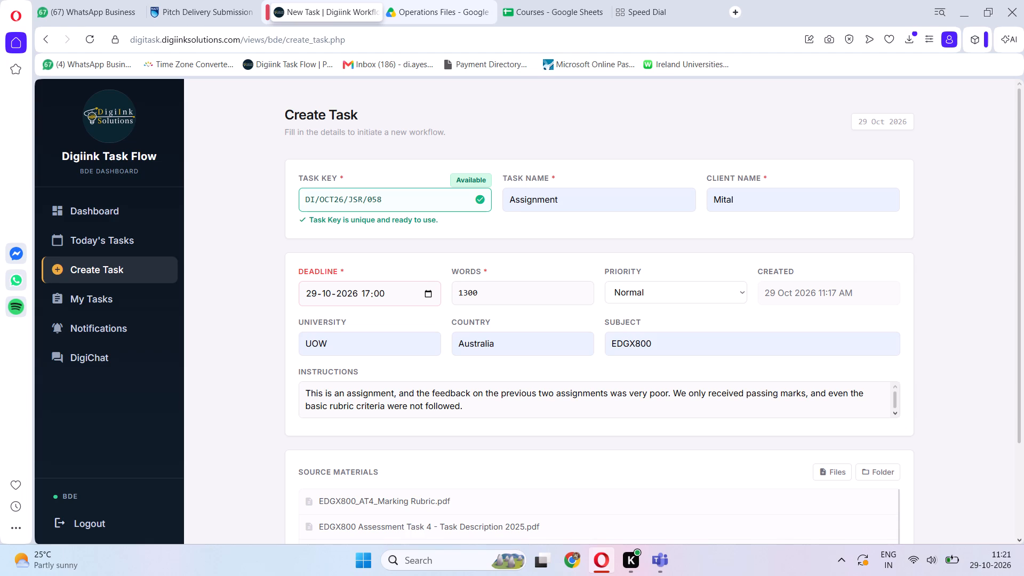
click(467, 403)
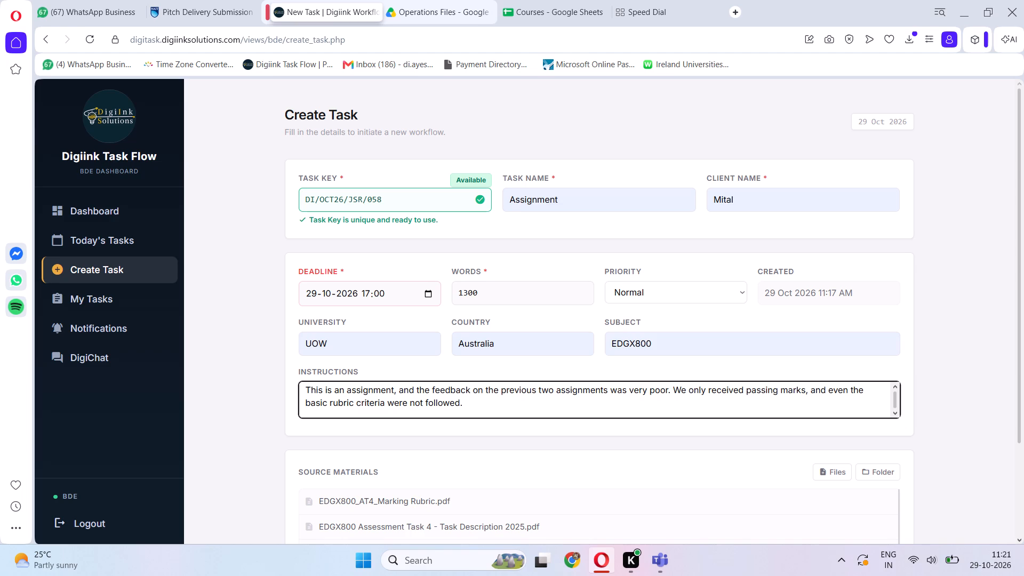
text(feebcak)
key(BackSpace)
key(BackSpace)
key(BackSpace)
key(BackSpace)
key(BackSpace)
key(BackSpace)
key(BackSpace)
key(shift+parenleft)
key(space)
text(feeback are attached)
key(space)
text(in entry)
key(space)
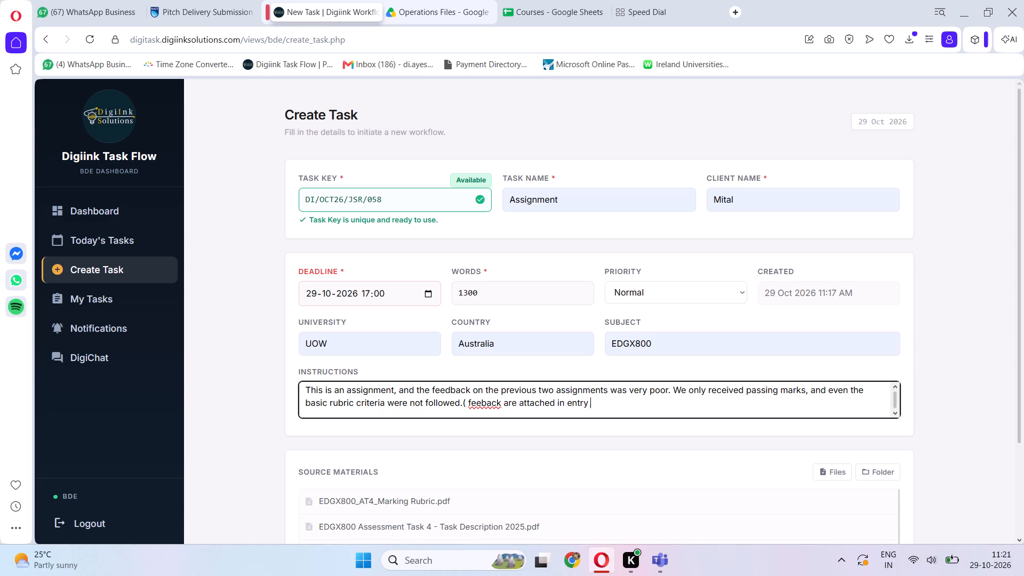
text(fil)
key(BackSpace)
key(BackSpace)
key(BackSpace)
key(BackSpace)
key(BackSpace)
key(BackSpace)
key(BackSpace)
key(BackSpace)
key(BackSpace)
key(BackSpace)
key(BackSpace)
key(BackSpace)
key(BackSpace)
key(shift+parenright)
Review the whole instructions text, from the previous feedback remarks through the quality requirements to the reflection and Ppt breakdown.
key(Down)
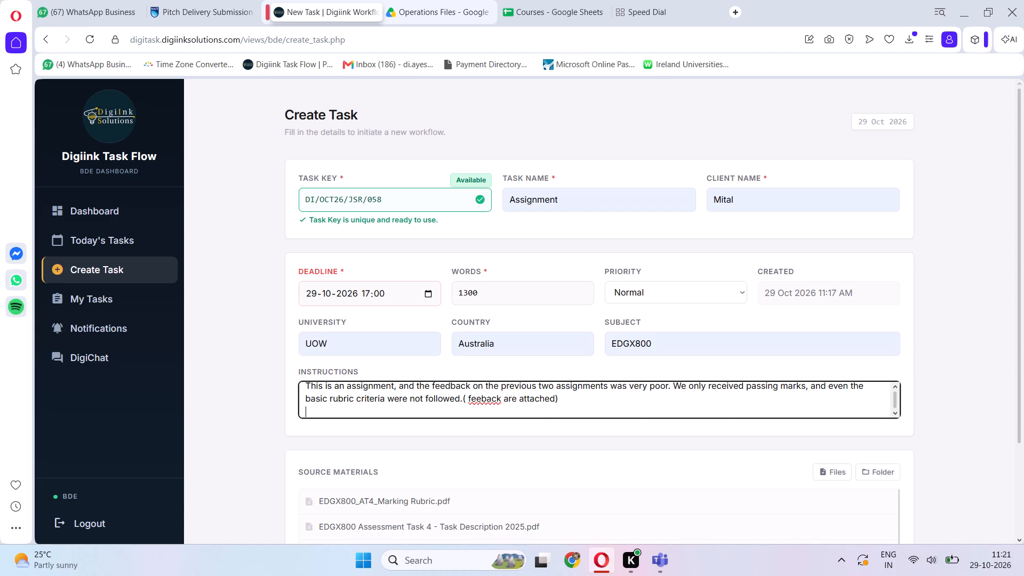
key(Down)
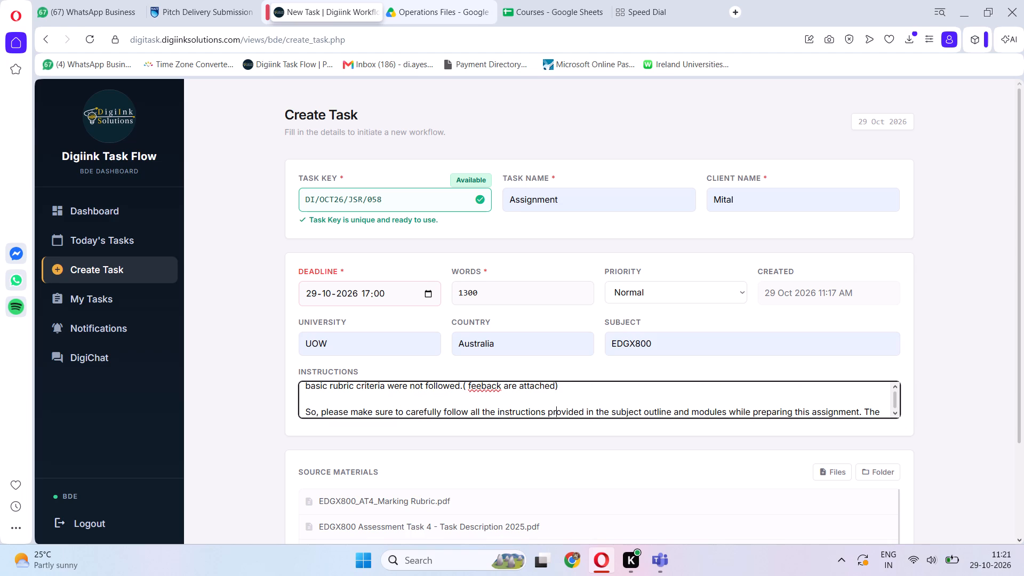
key(Down)
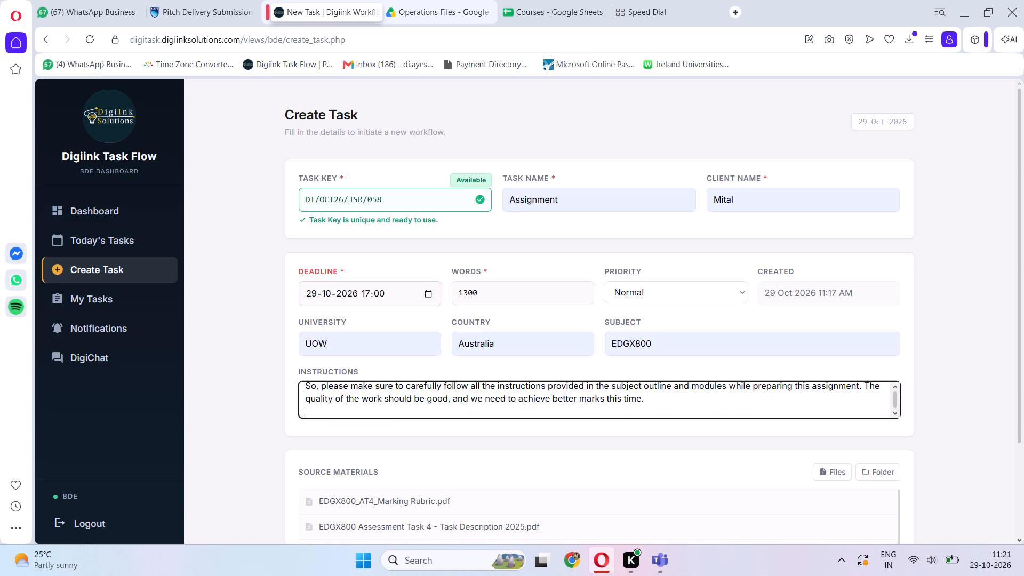
key(Down)
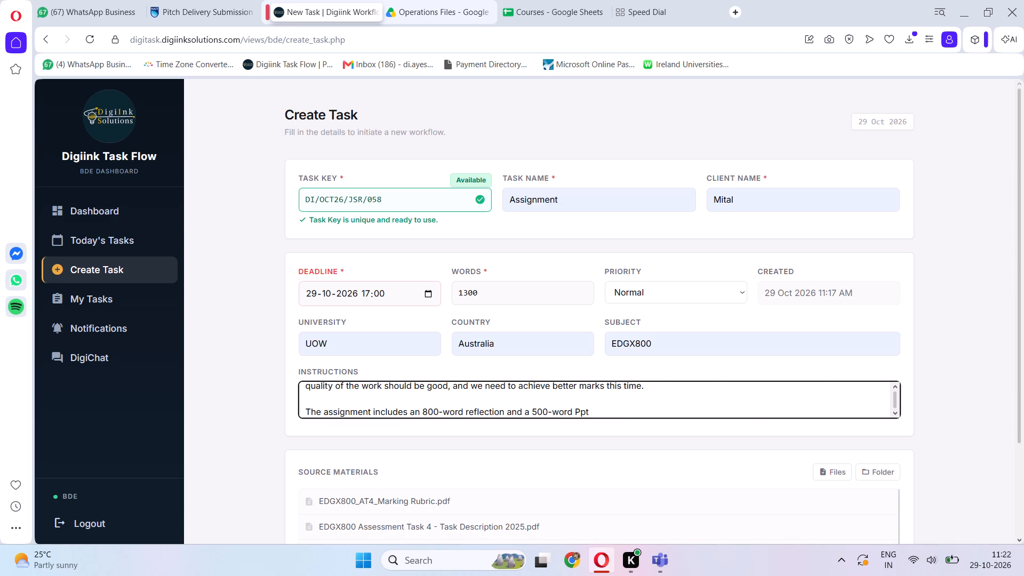
scroll(458, 403, up, 1)
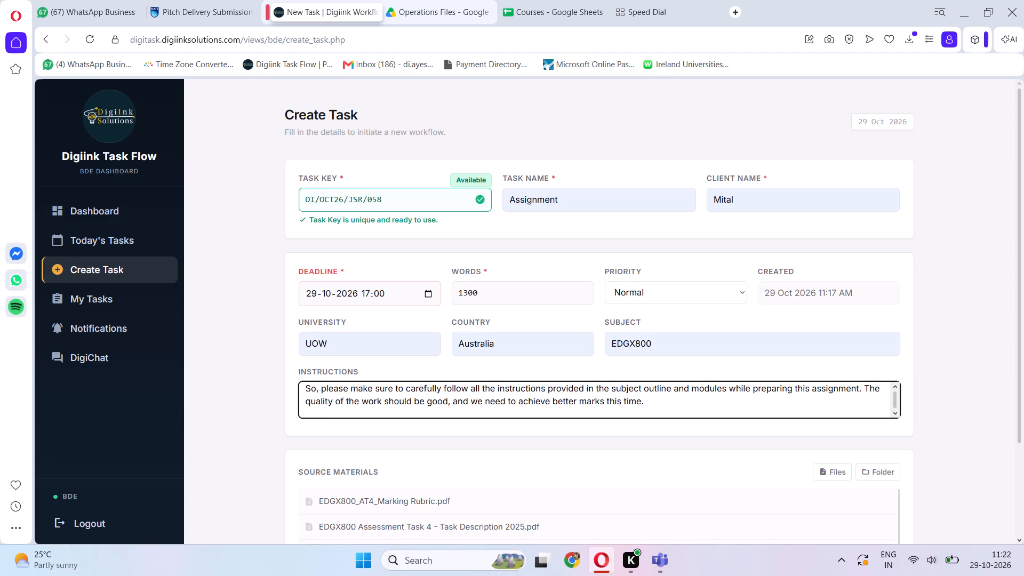
scroll(458, 403, up, 2)
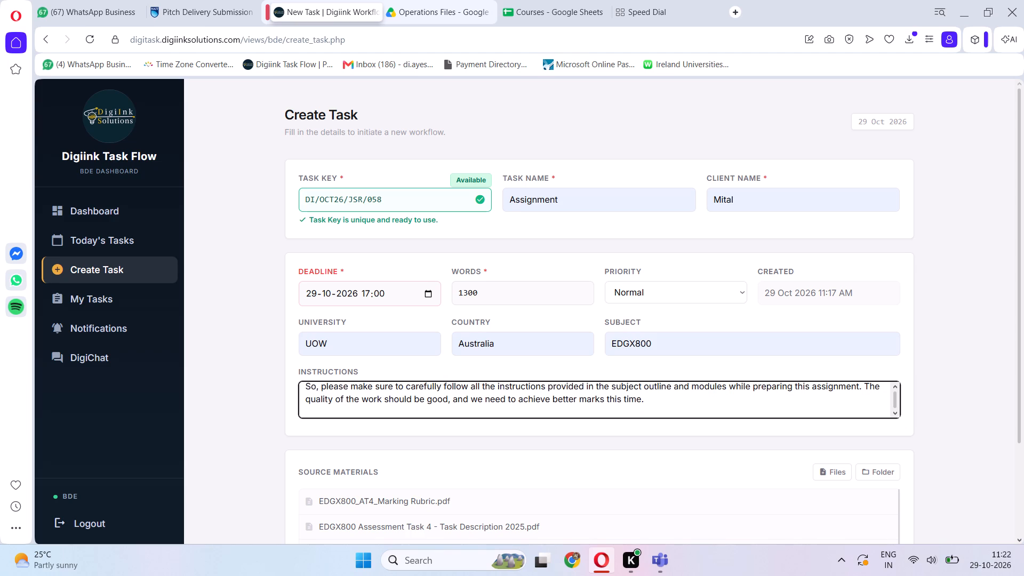
scroll(458, 403, up, 3)
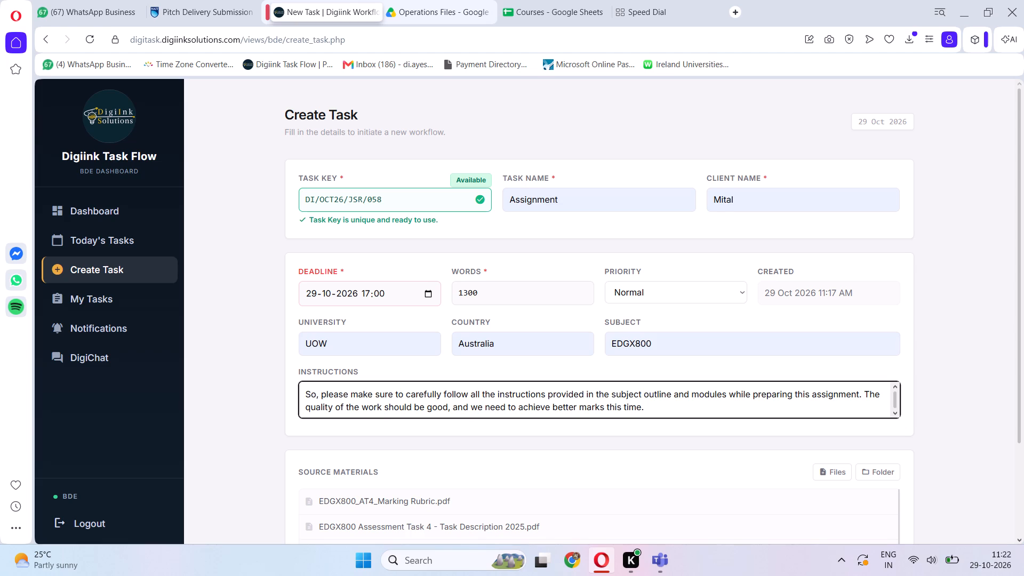
drag(447, 408, 418, 409)
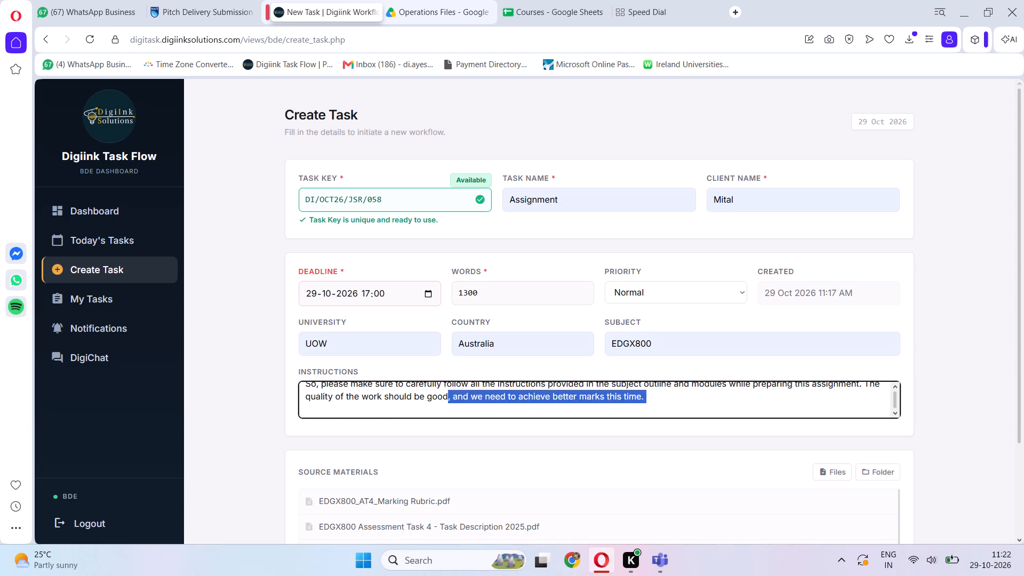
drag(418, 409, 387, 395)
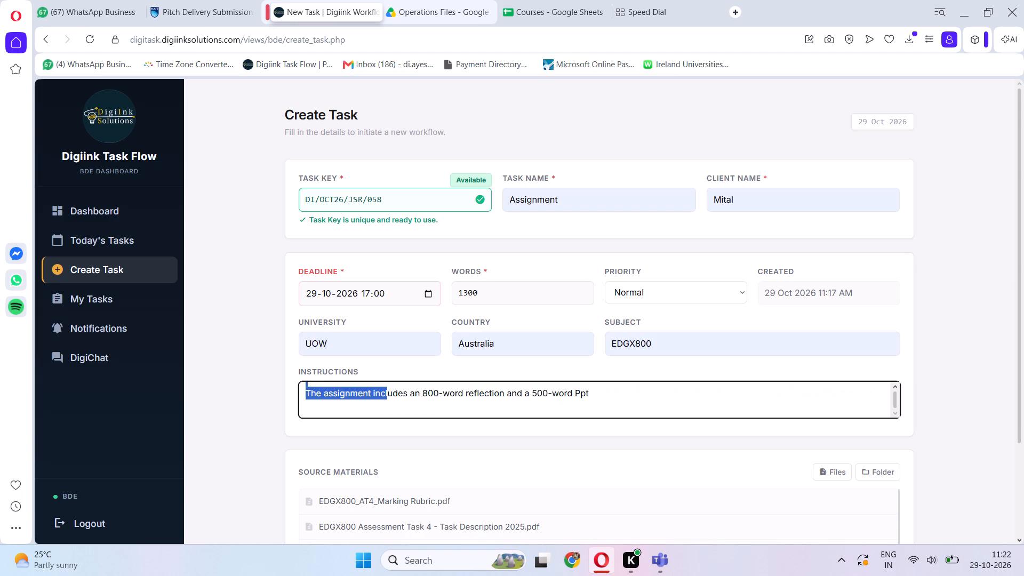
drag(387, 395, 384, 396)
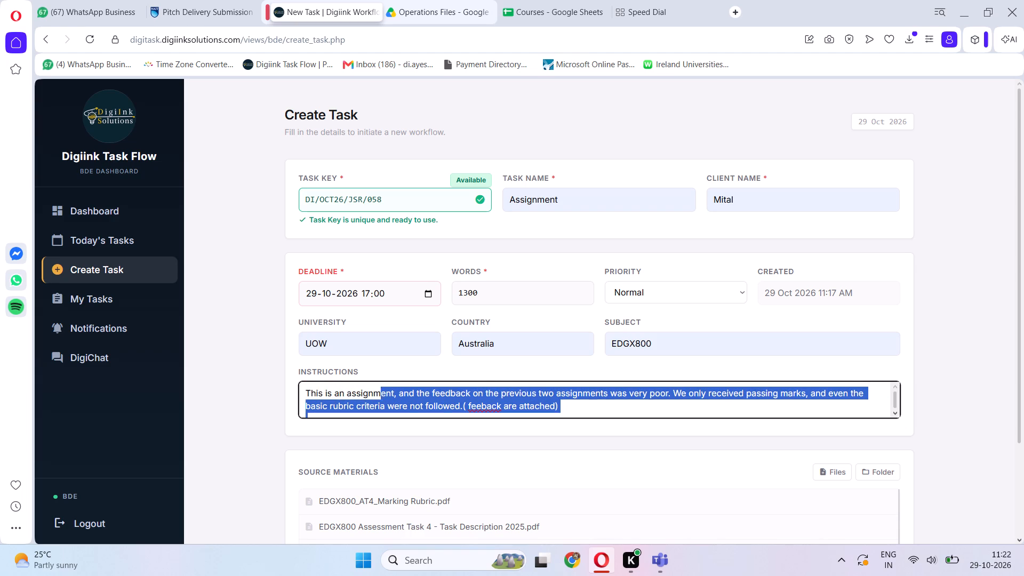
drag(384, 396, 538, 401)
scroll(540, 401, down, 1)
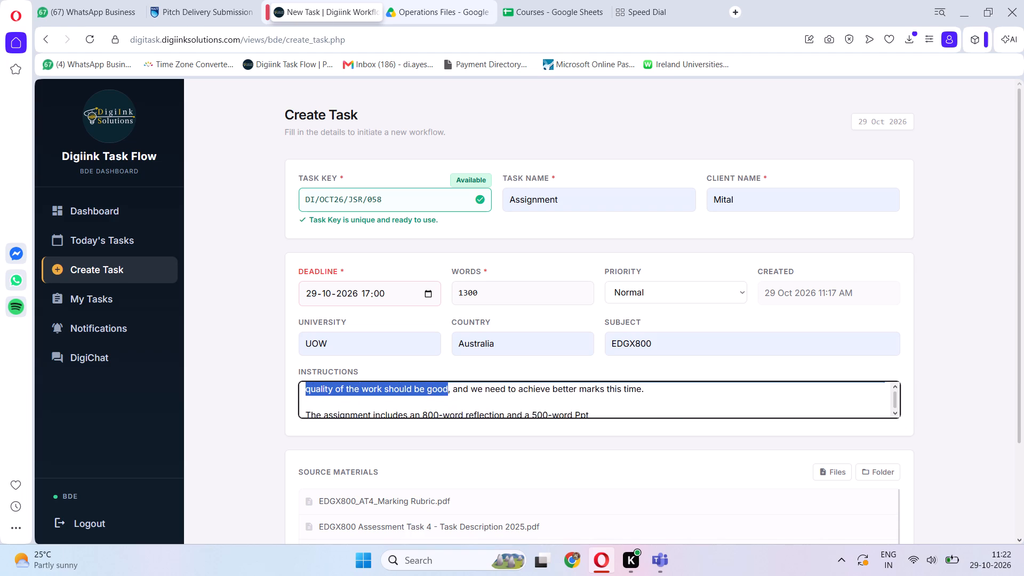
scroll(540, 401, down, 1)
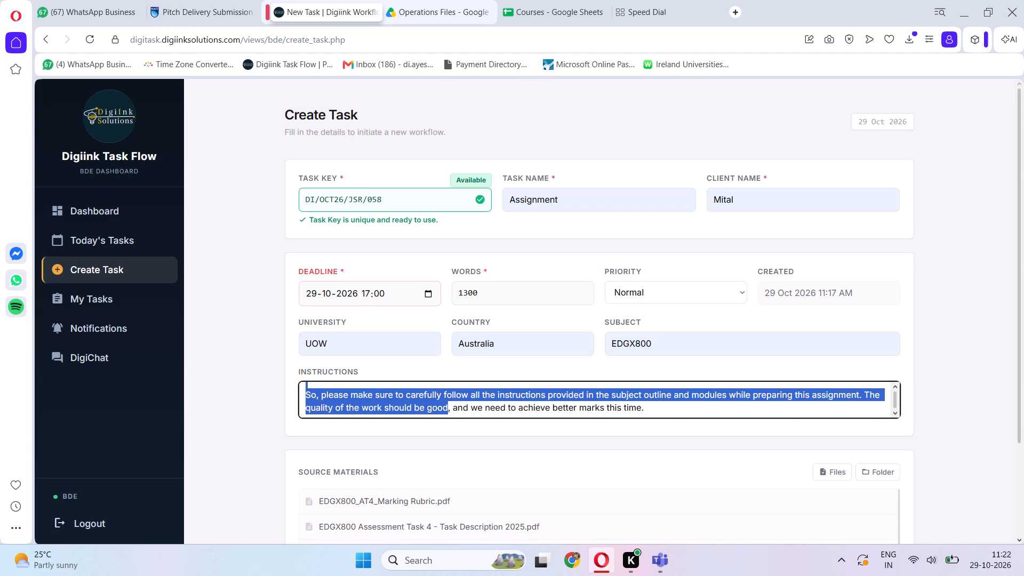
drag(865, 393, 861, 403)
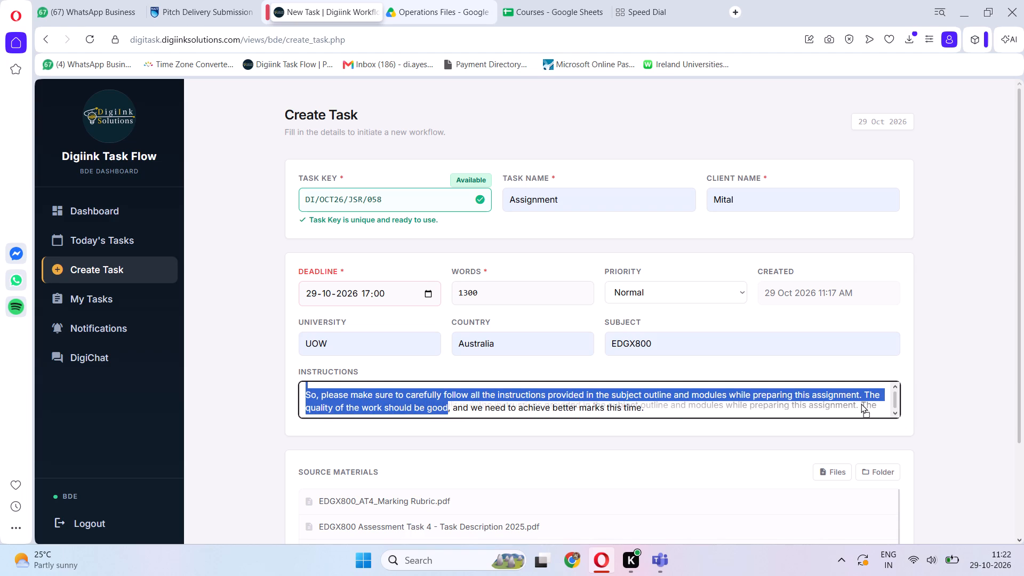
drag(861, 403, 860, 394)
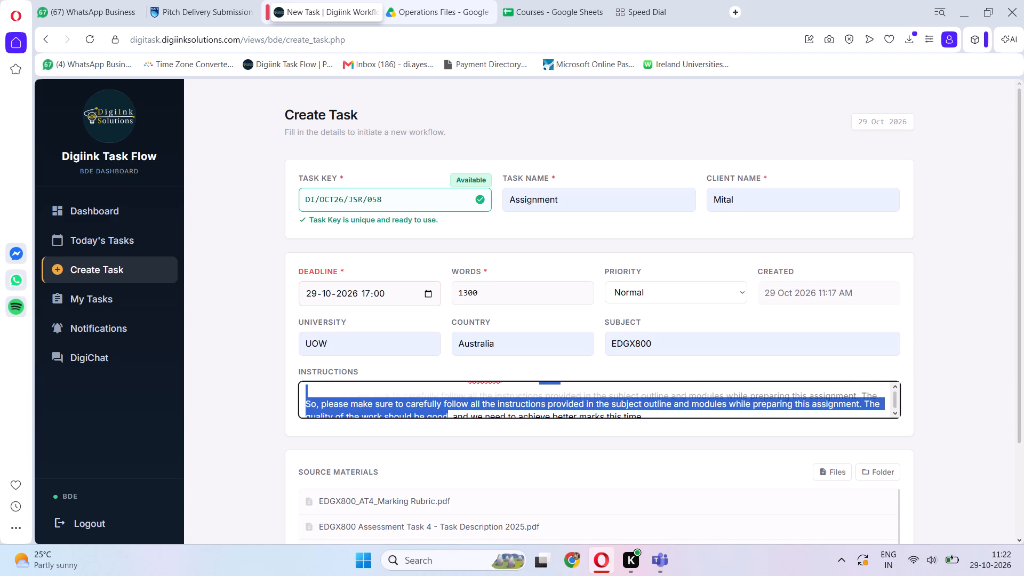
click(863, 404)
drag(863, 404, 873, 409)
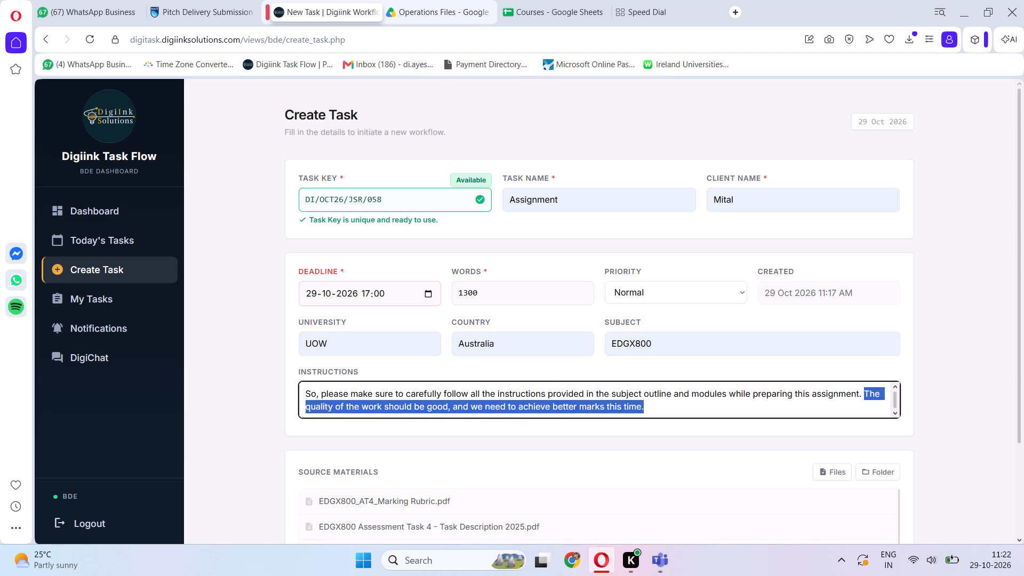
drag(873, 409, 861, 405)
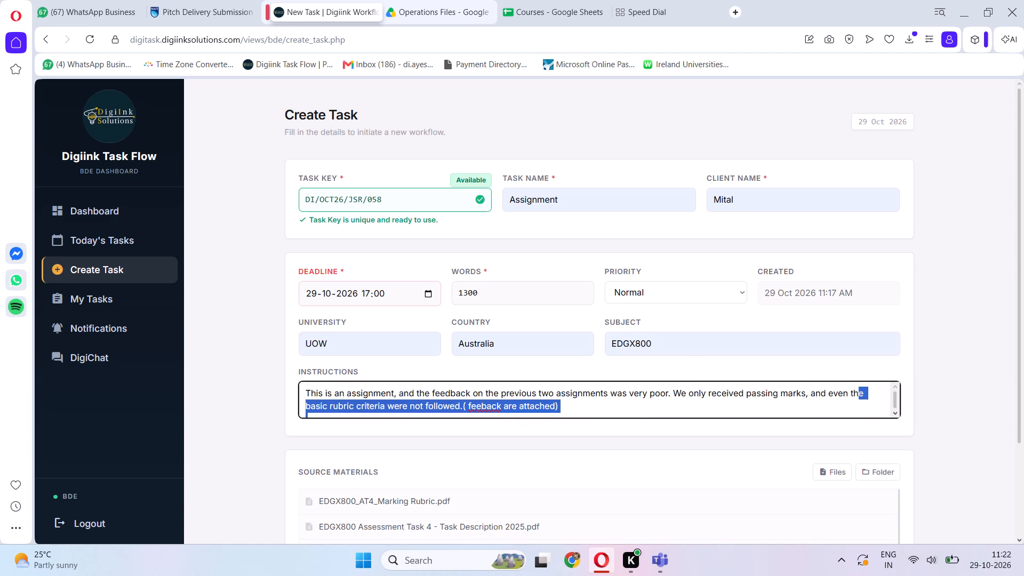
drag(861, 405, 852, 403)
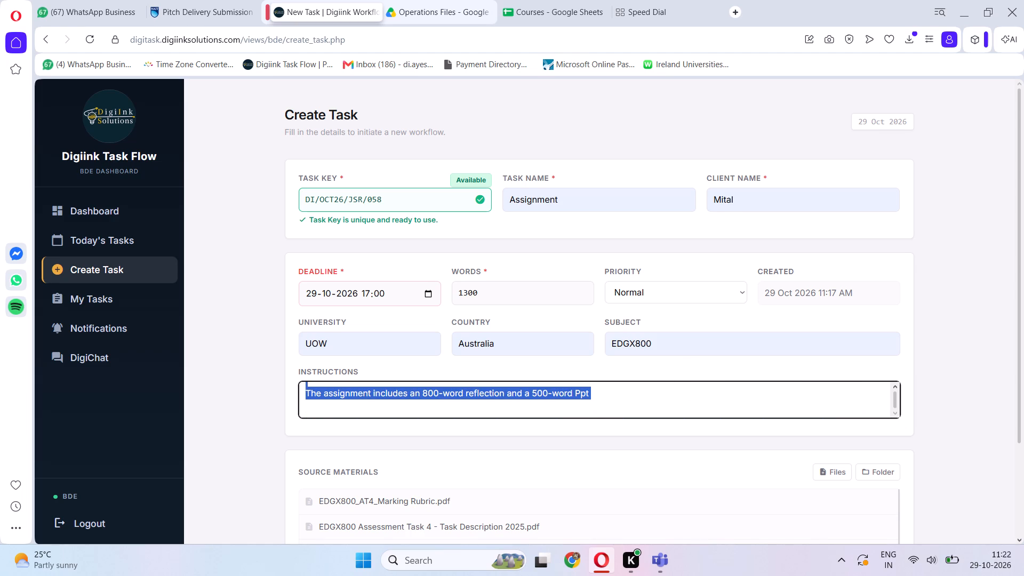
scroll(718, 410, up, 1)
scroll(849, 426, down, 1)
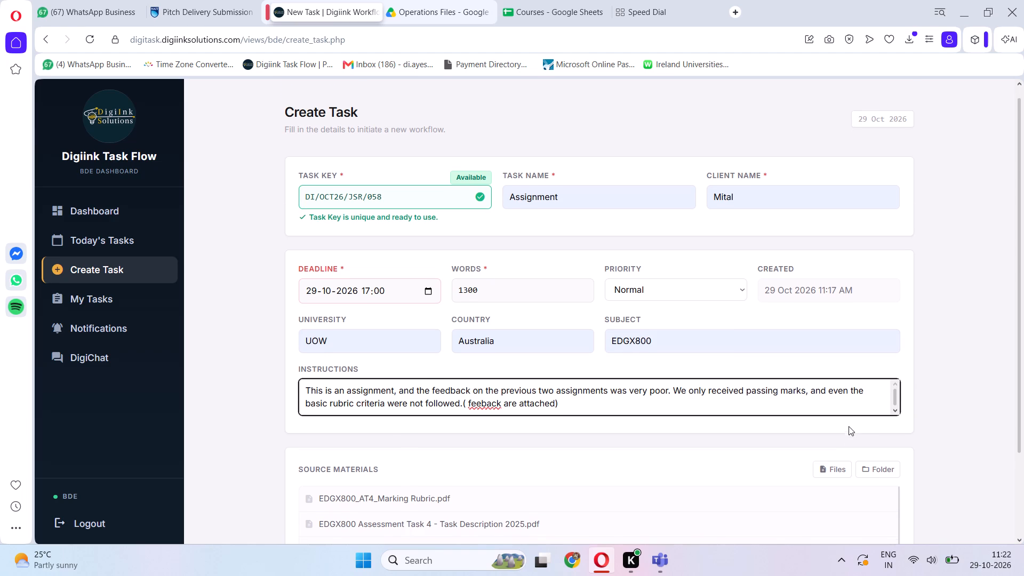
Change "The" to "This" at the start of the instructions sentence about the quality of the work.
scroll(849, 426, down, 1)
scroll(845, 377, down, 1)
scroll(845, 378, up, 1)
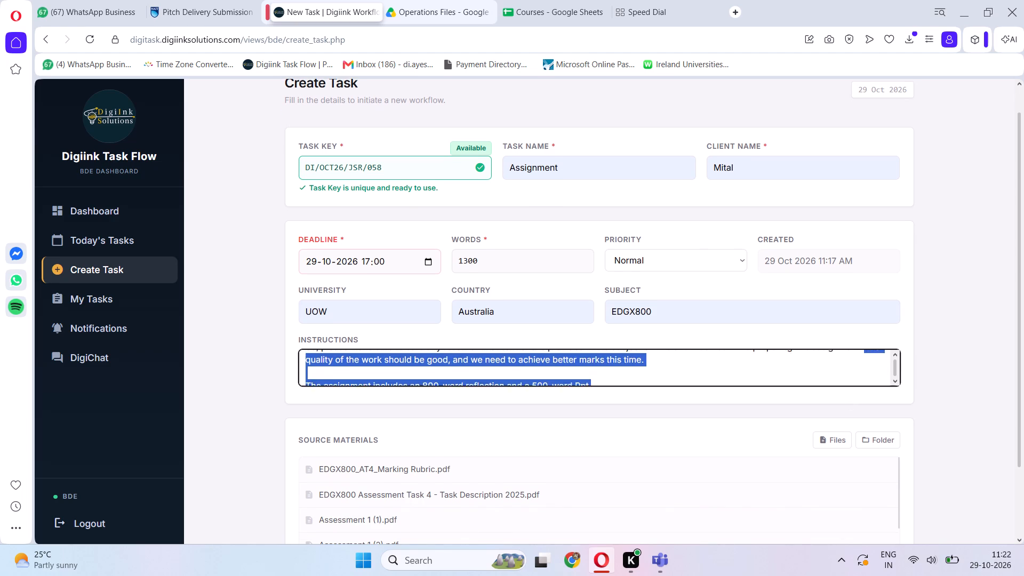
scroll(845, 378, up, 1)
click(869, 363)
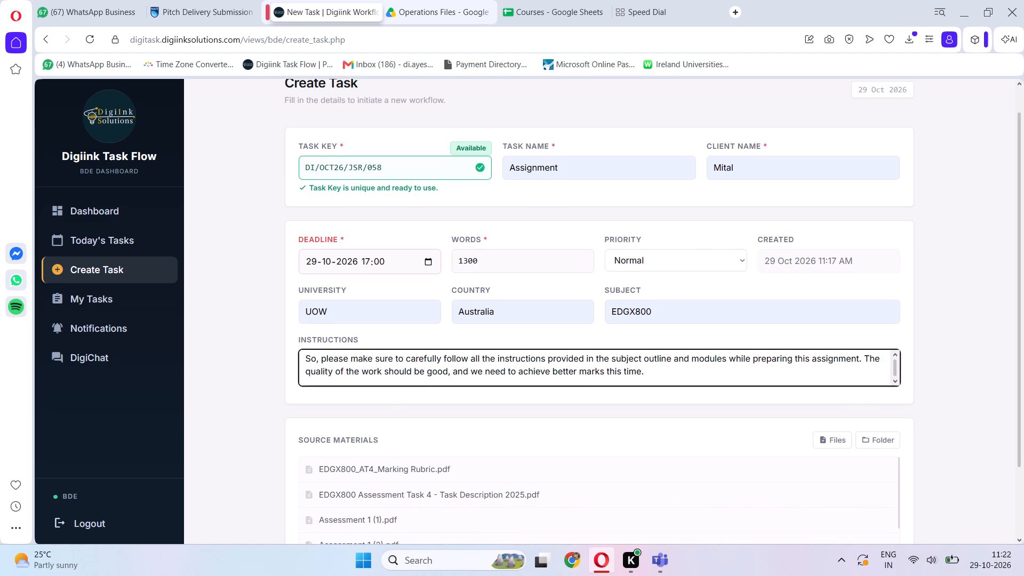
click(883, 361)
key(BackSpace)
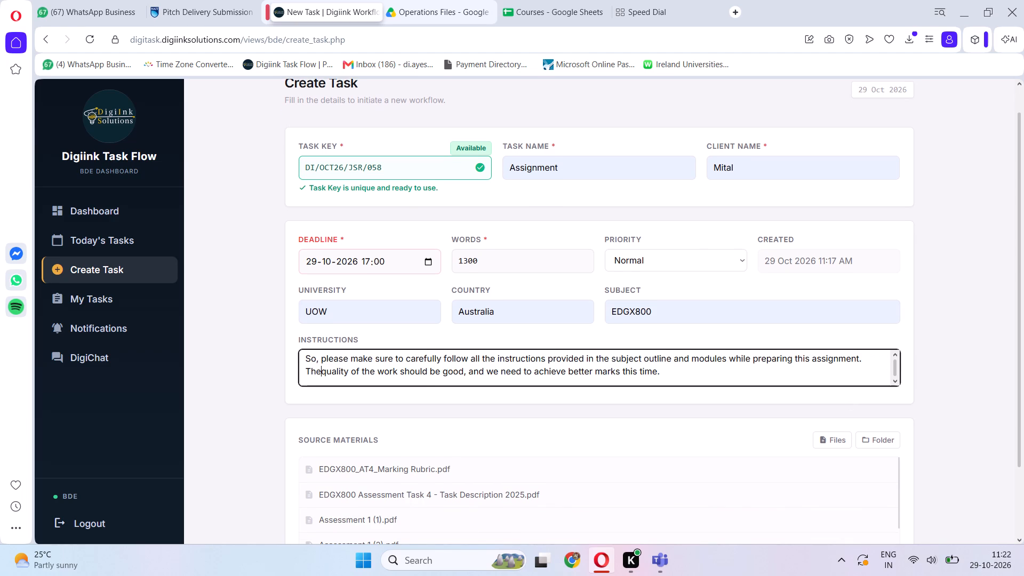
key(BackSpace)
text(is)
key(space)
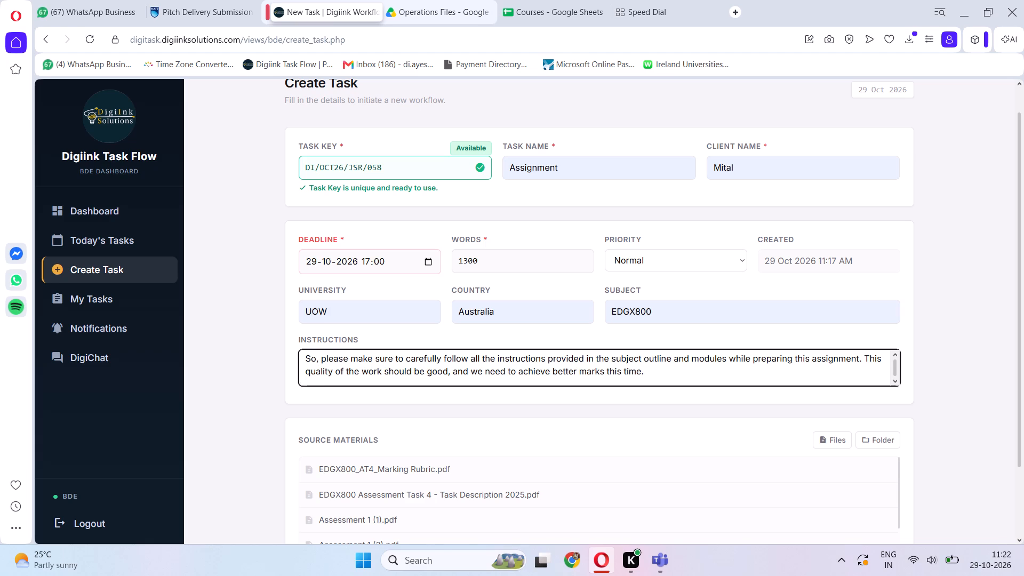
Replace "quality of the work should be good" in the instructions with "is the last for student to get passed".
click(441, 372)
double_click(442, 372)
key(BackSpace)
key(BackSpace)
key(BackSpace)
key(BackSpace)
key(BackSpace)
key(BackSpace)
key(BackSpace)
key(BackSpace)
key(BackSpace)
key(BackSpace)
key(BackSpace)
key(BackSpace)
key(BackSpace)
key(BackSpace)
key(BackSpace)
key(BackSpace)
key(BackSpace)
key(BackSpace)
key(BackSpace)
key(BackSpace)
key(BackSpace)
key(BackSpace)
key(BackSpace)
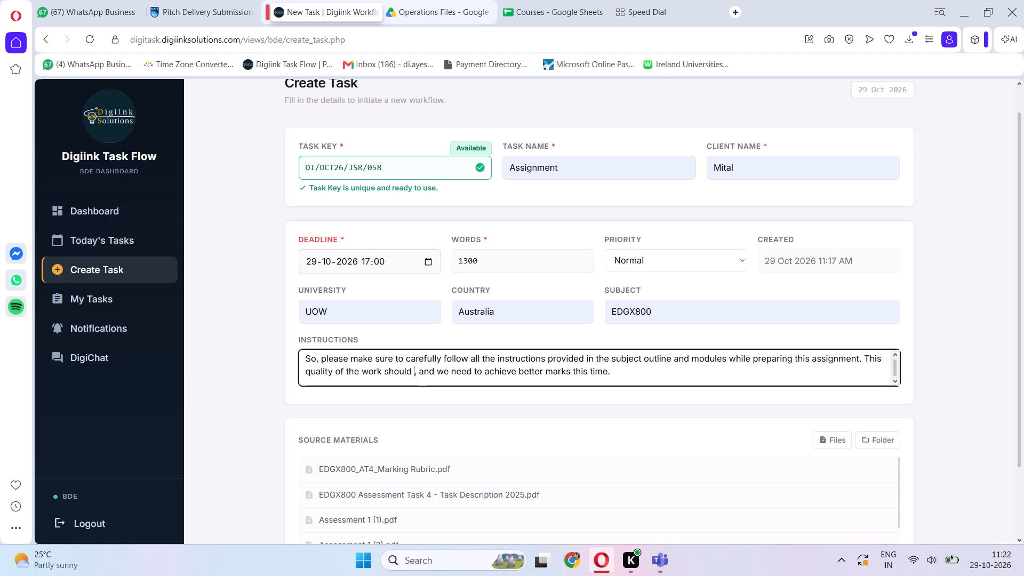
key(BackSpace)
key(BackSpace)
key(BackSpace)
key(BackSpace)
key(BackSpace)
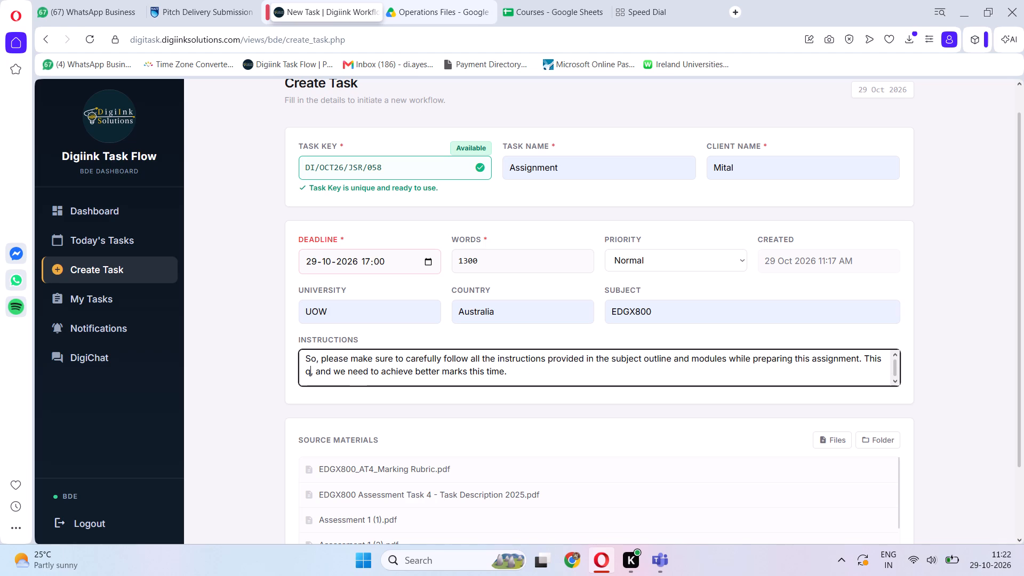
text(is)
key(space)
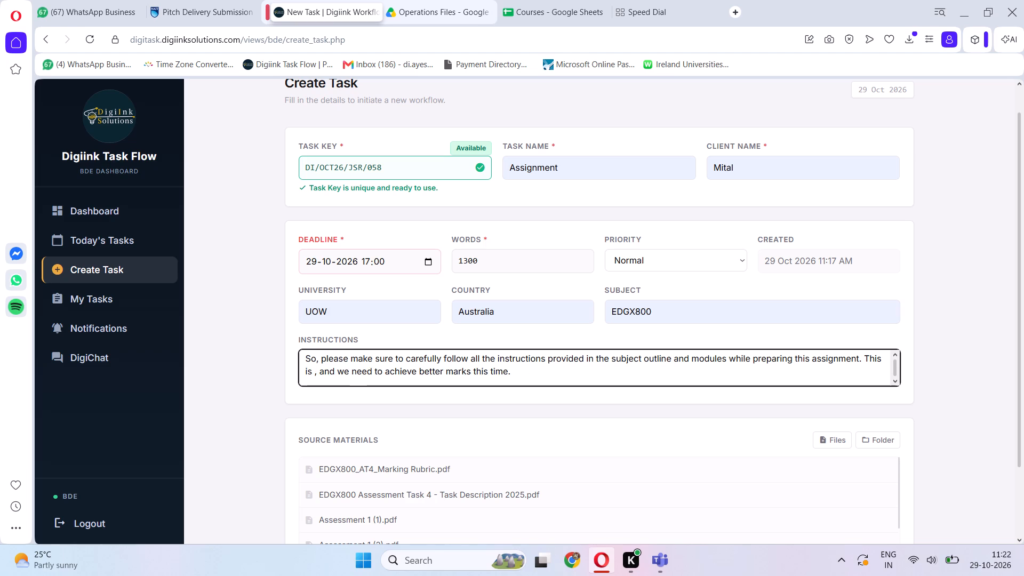
text(the last)
key(space)
text(for)
key(space)
text(students)
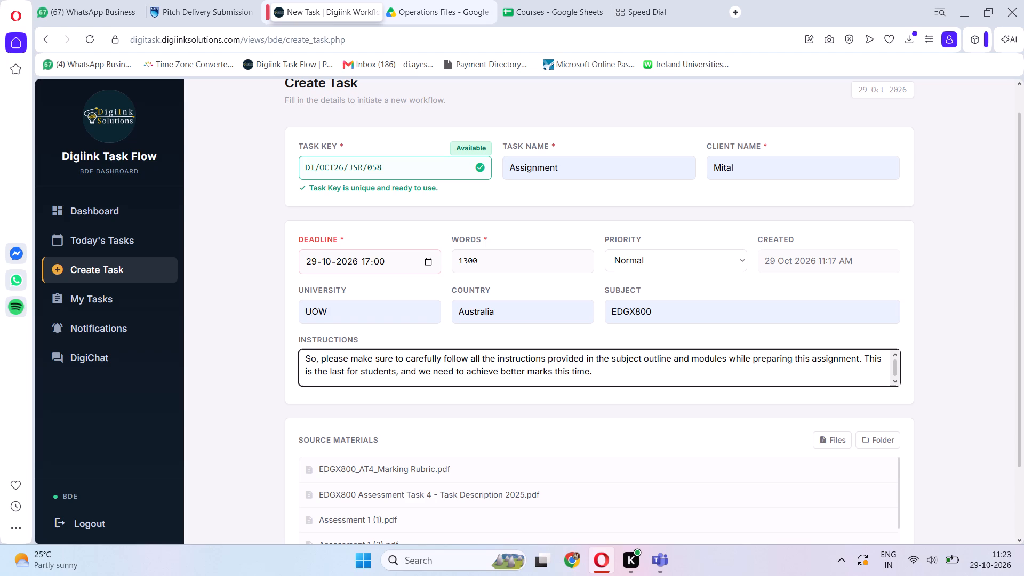
key(BackSpace)
key(space)
text(to get [)
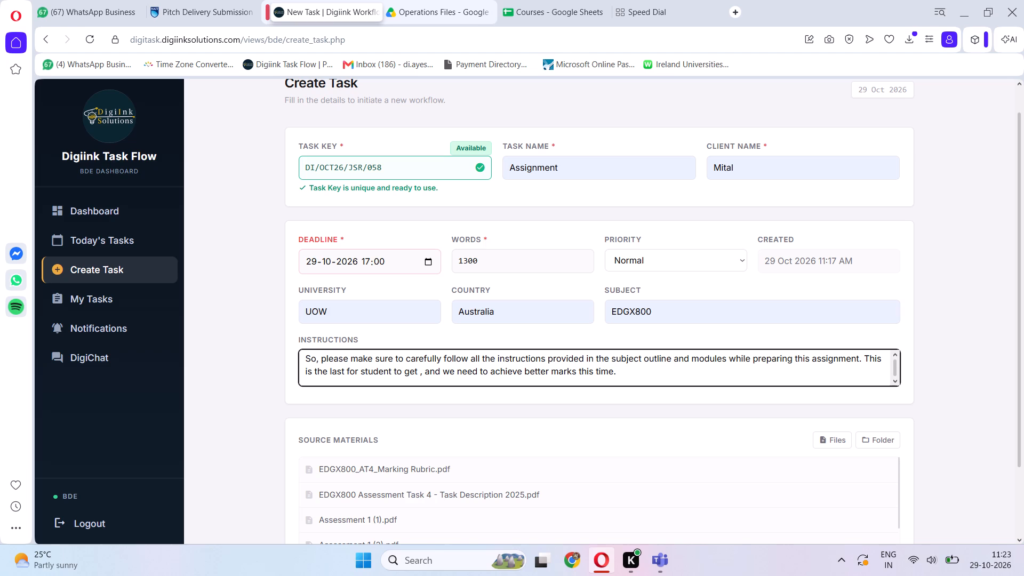
key(BackSpace)
text(passed)
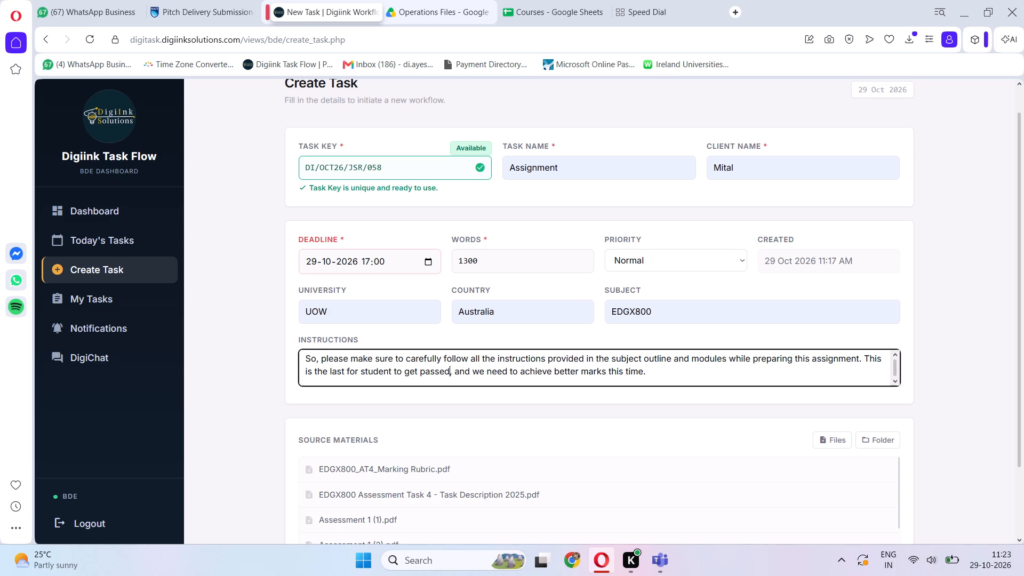
key(space)
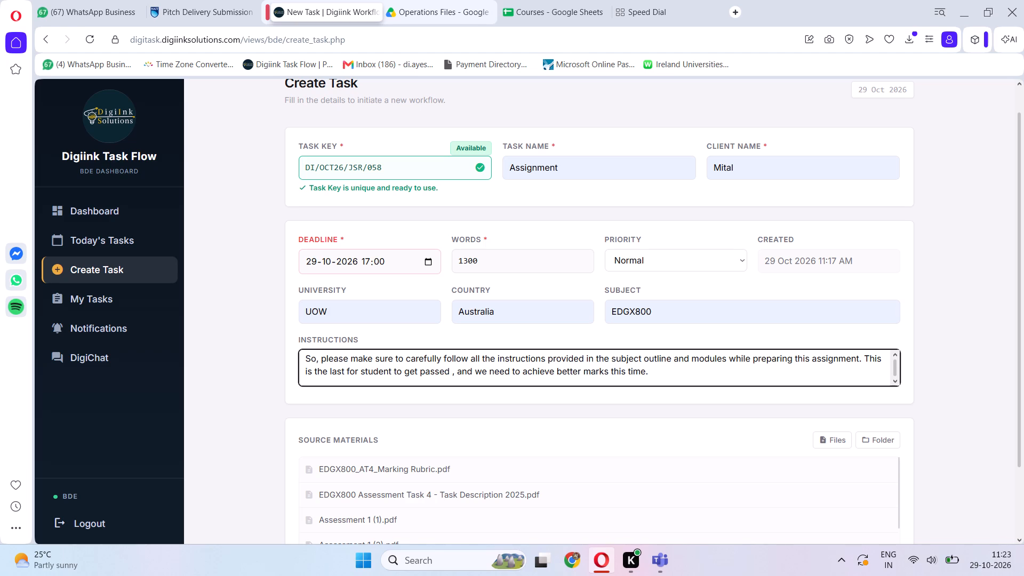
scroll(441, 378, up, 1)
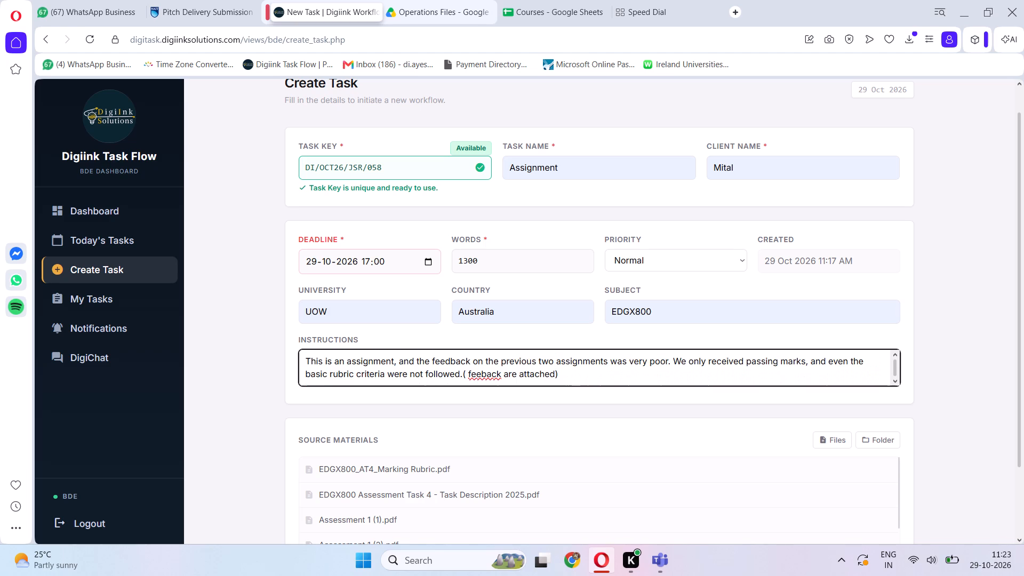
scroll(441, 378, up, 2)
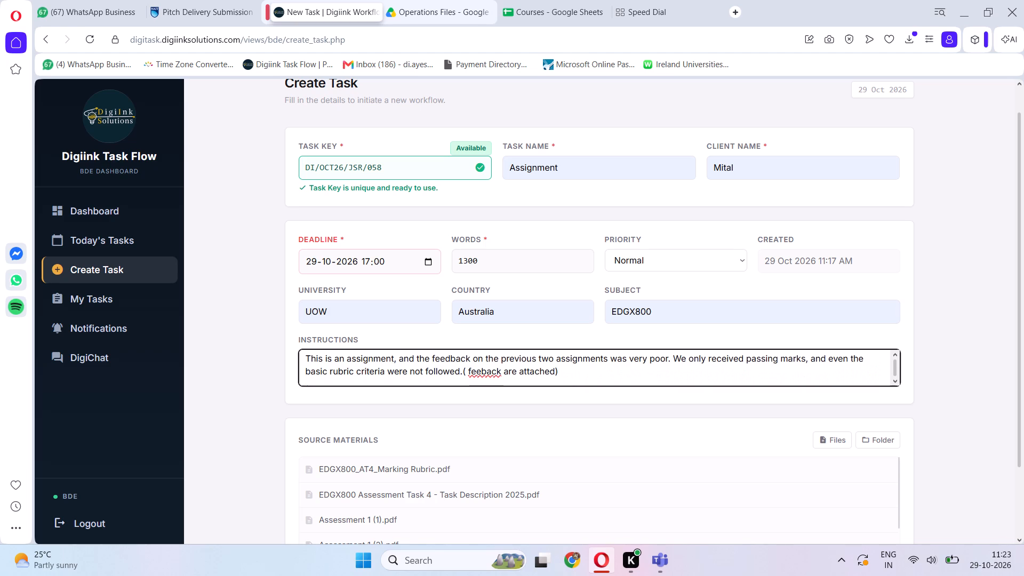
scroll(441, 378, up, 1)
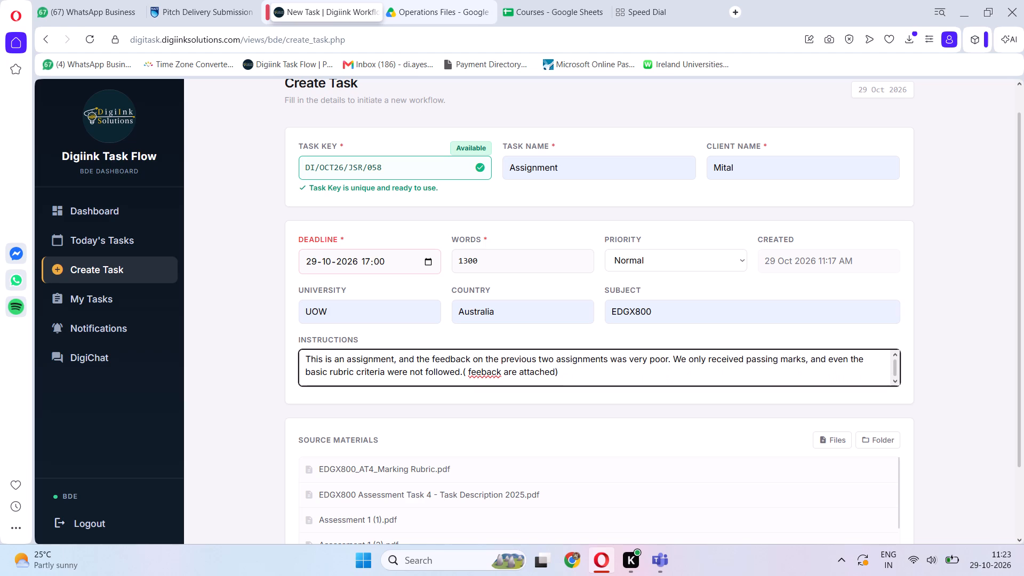
Add "(failed)" right after "very poor" in the instructions sentence about the feedback on the previous two assignments.
click(667, 356)
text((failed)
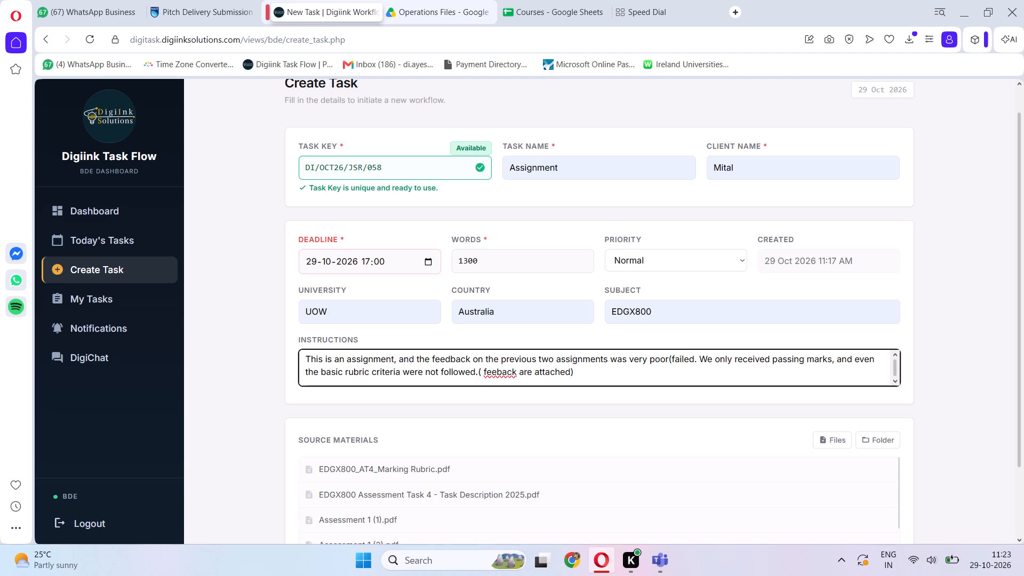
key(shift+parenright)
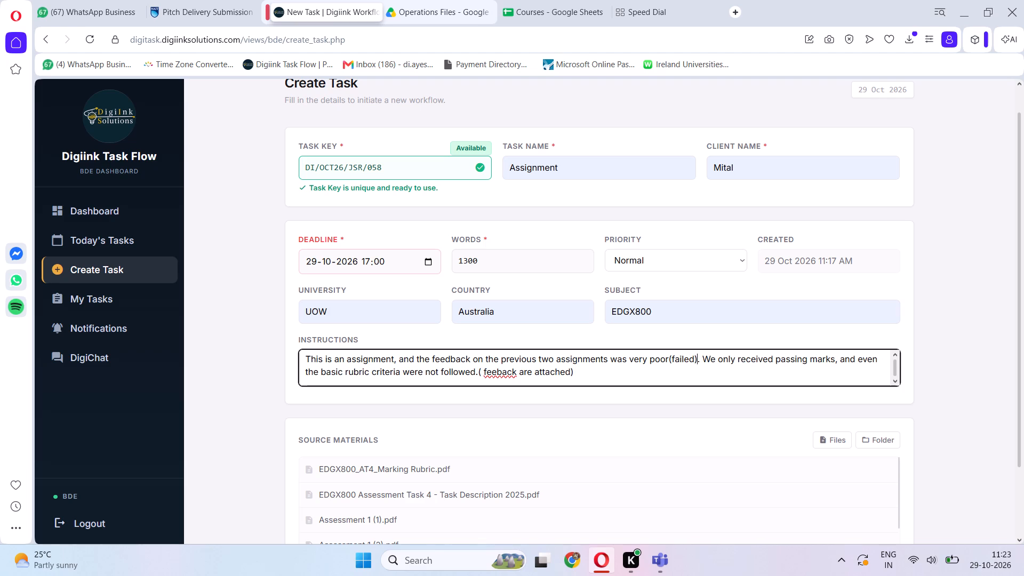
scroll(642, 423, down, 2)
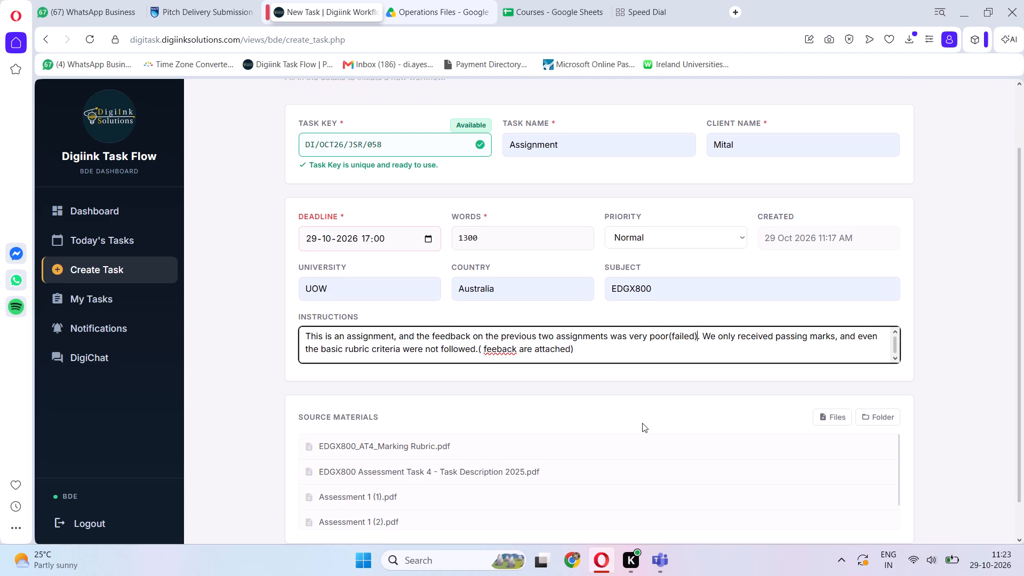
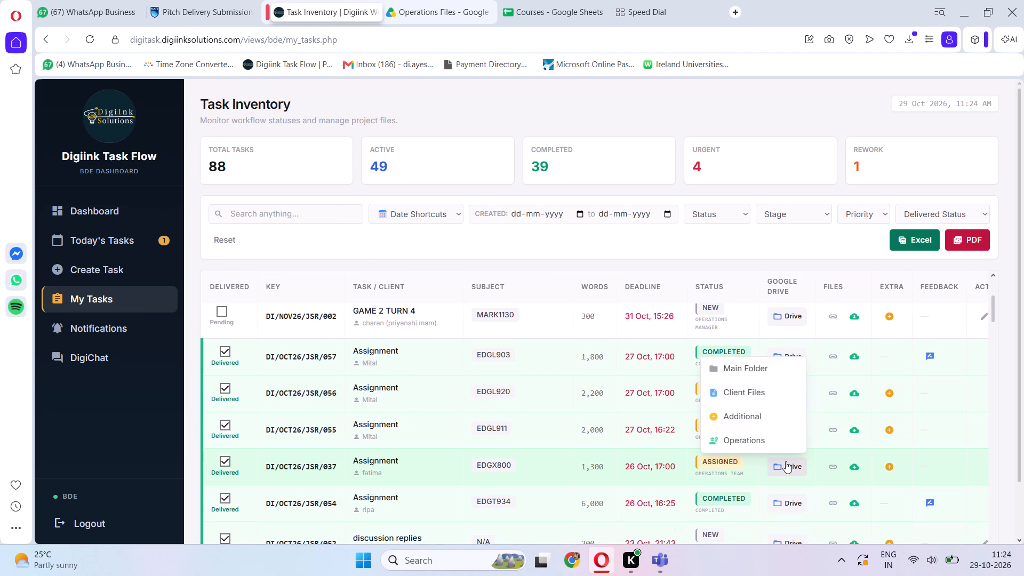
Download the EDGX800 Subject Outline PDF and modules.zip from the client files of task DI/OCT26/JSR/037.
click(756, 396)
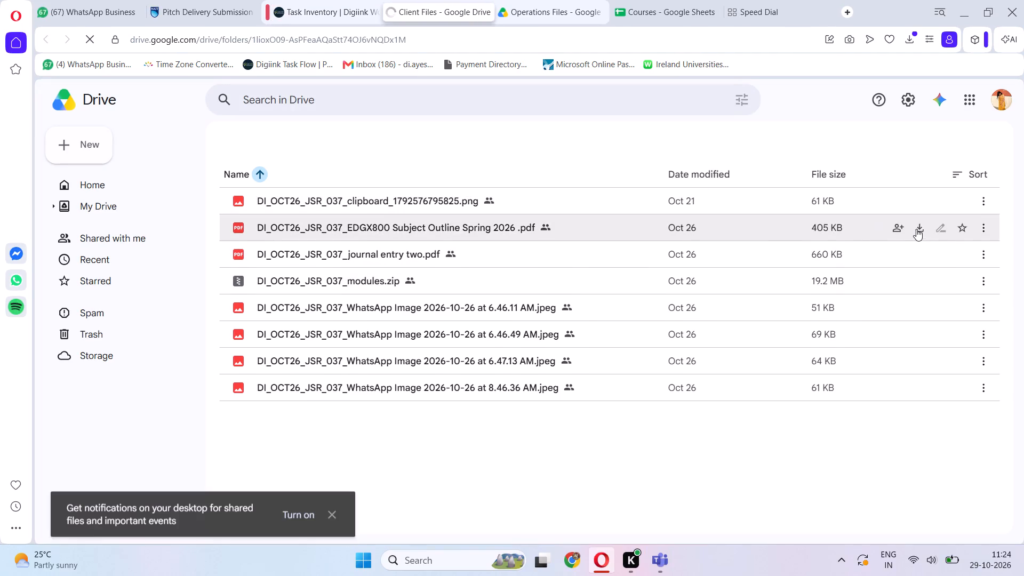
click(917, 233)
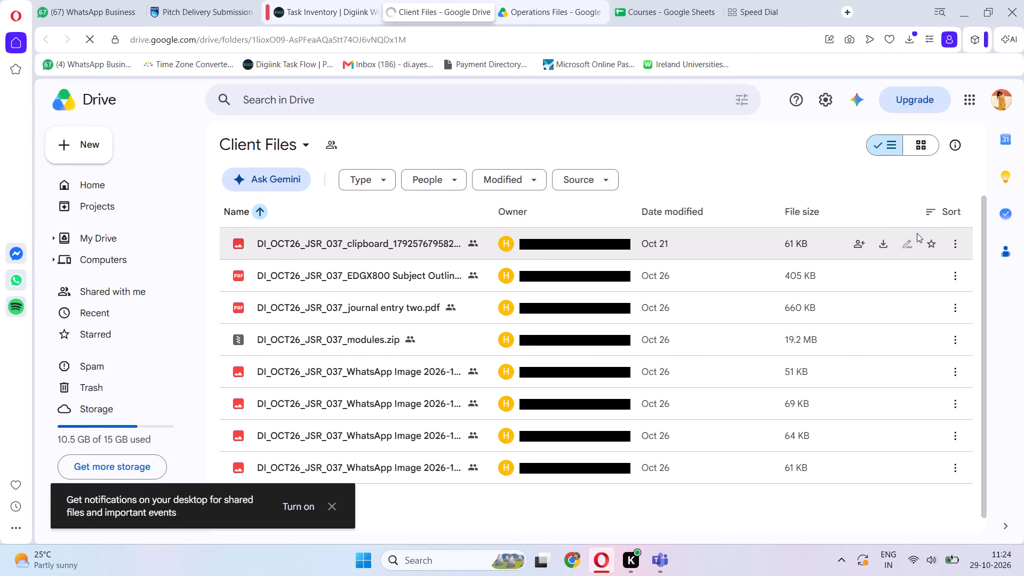
click(882, 246)
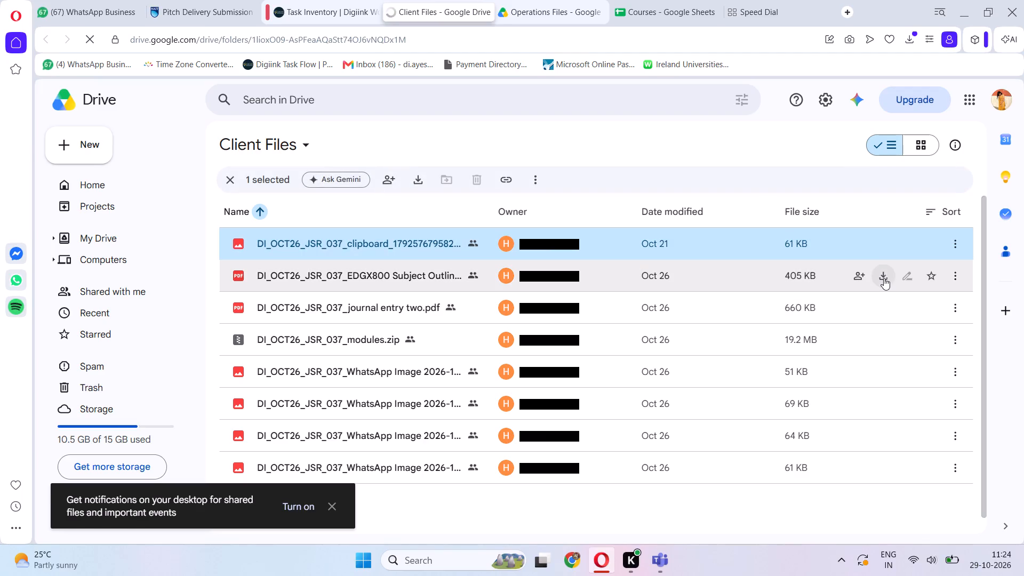
click(884, 278)
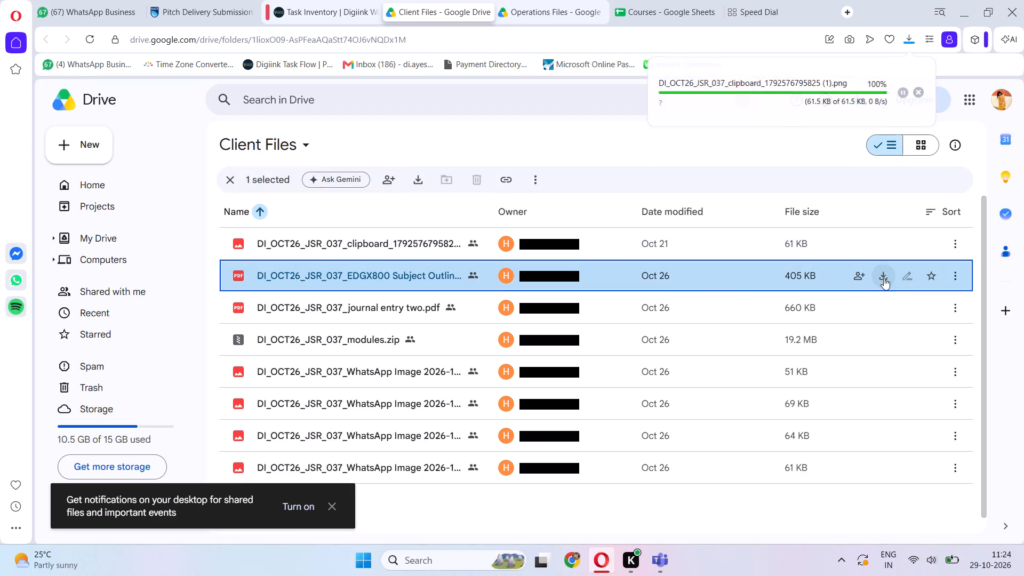
click(882, 337)
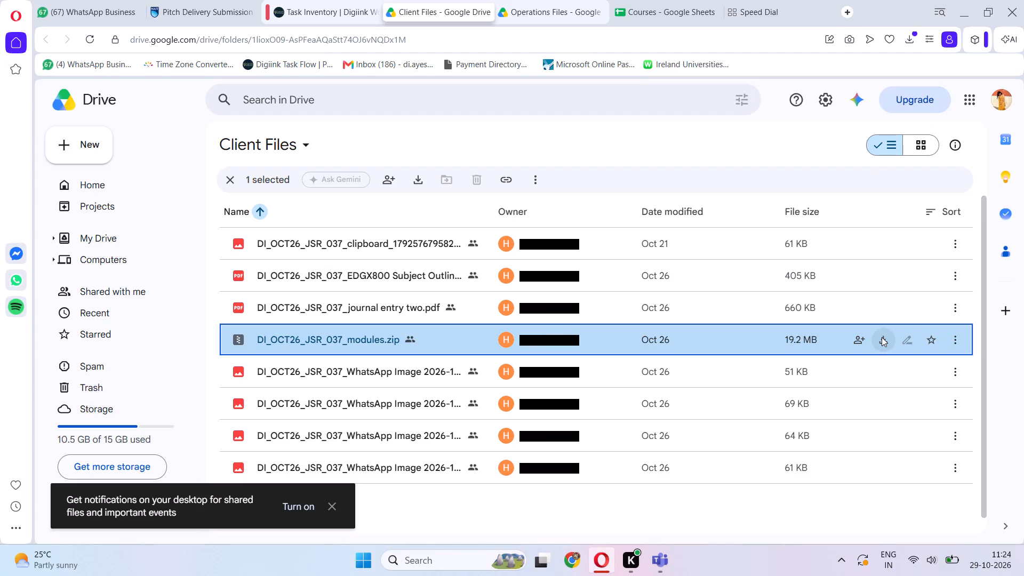
In File Explorer's Downloads folder, rename the downloaded subject outline as "_EDGX800 Subject Outline Spring 2026 (1)", removing the DI_OCT26_JSR_037 prefix.
click(365, 559)
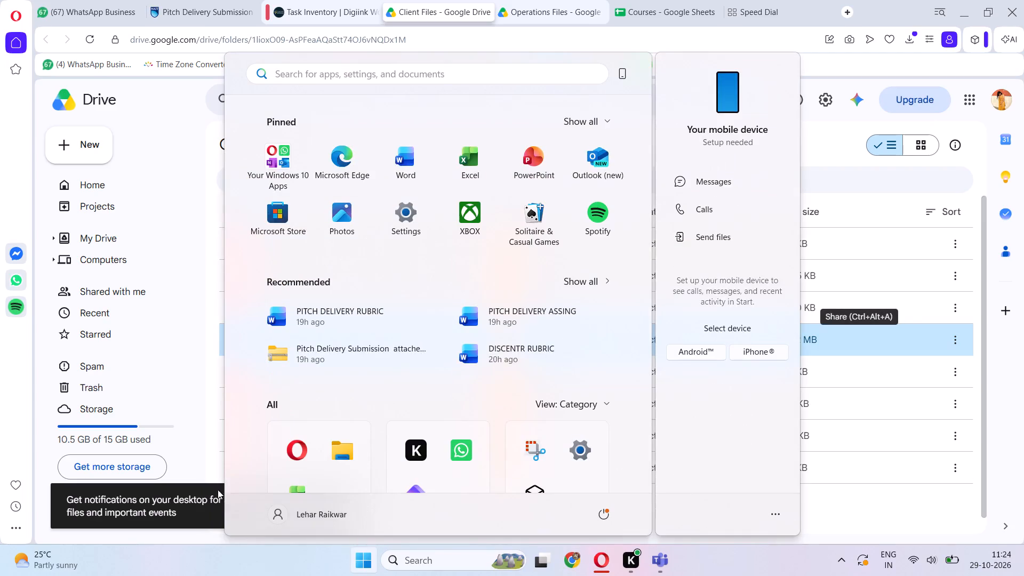
click(340, 447)
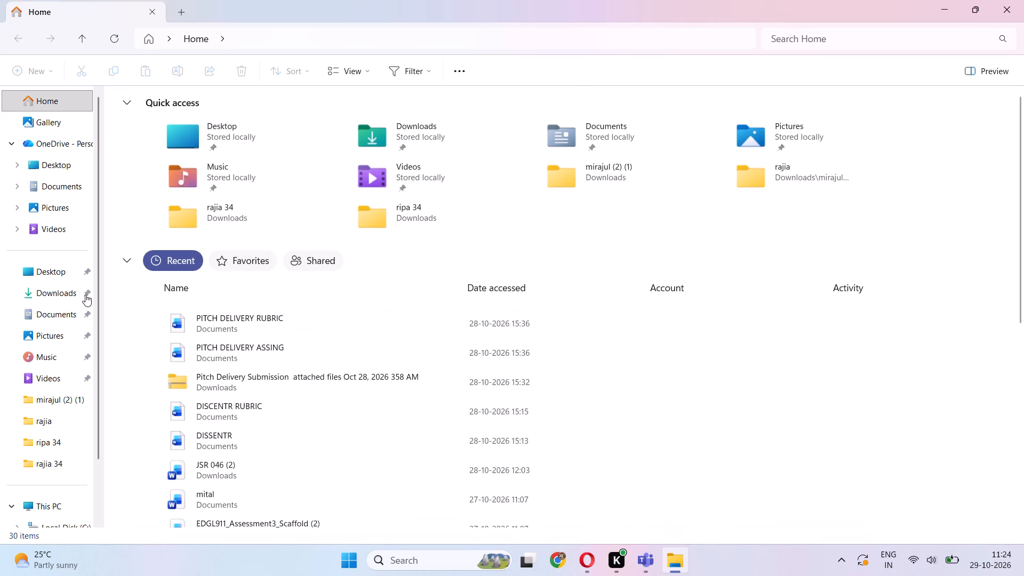
click(51, 293)
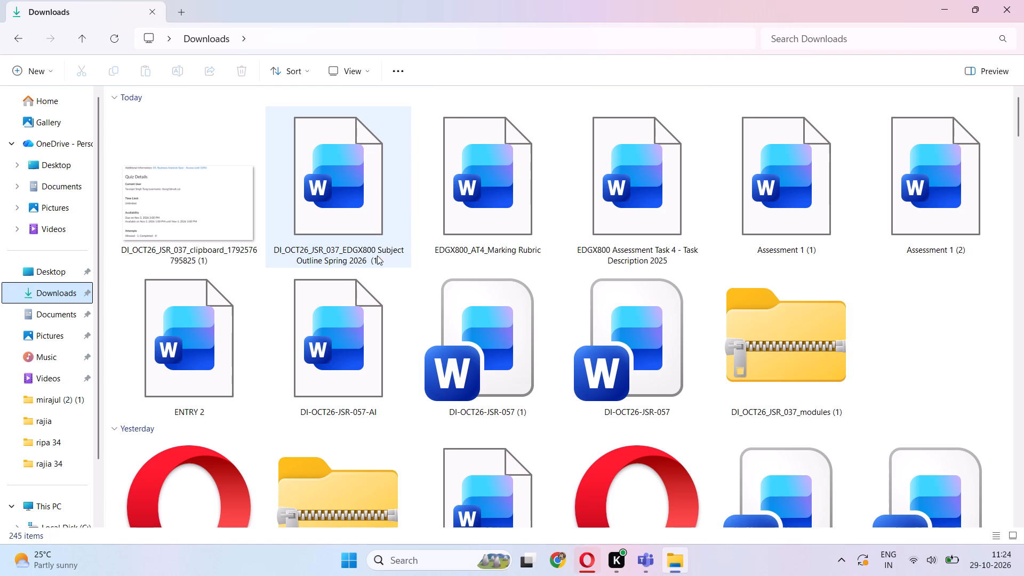
click(343, 253)
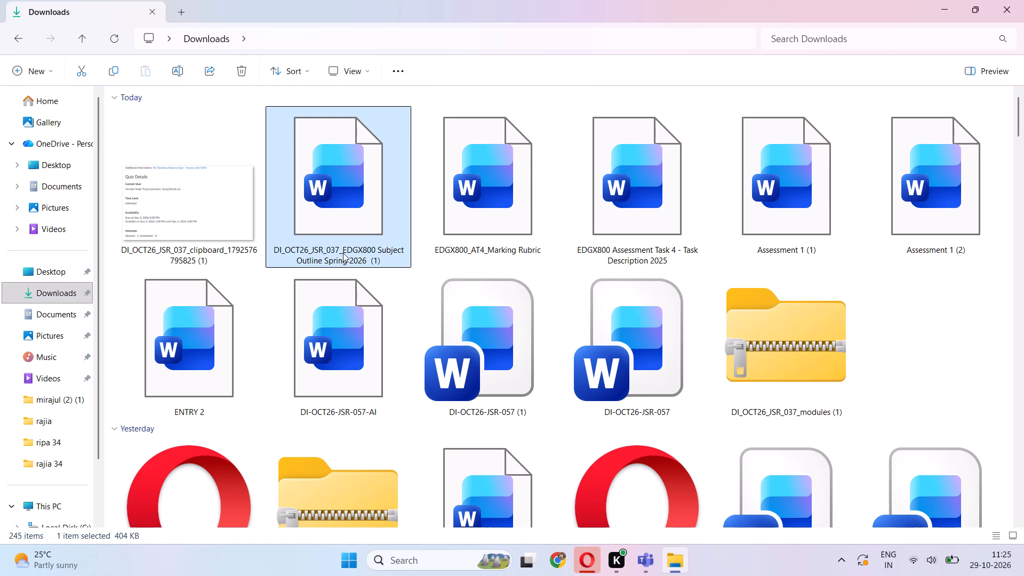
right_click(343, 253)
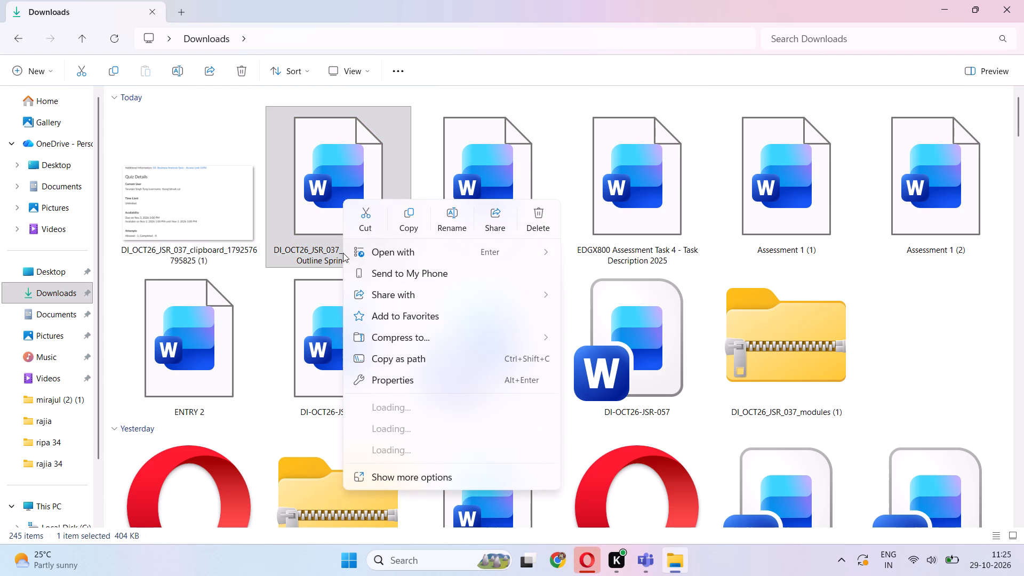
click(457, 213)
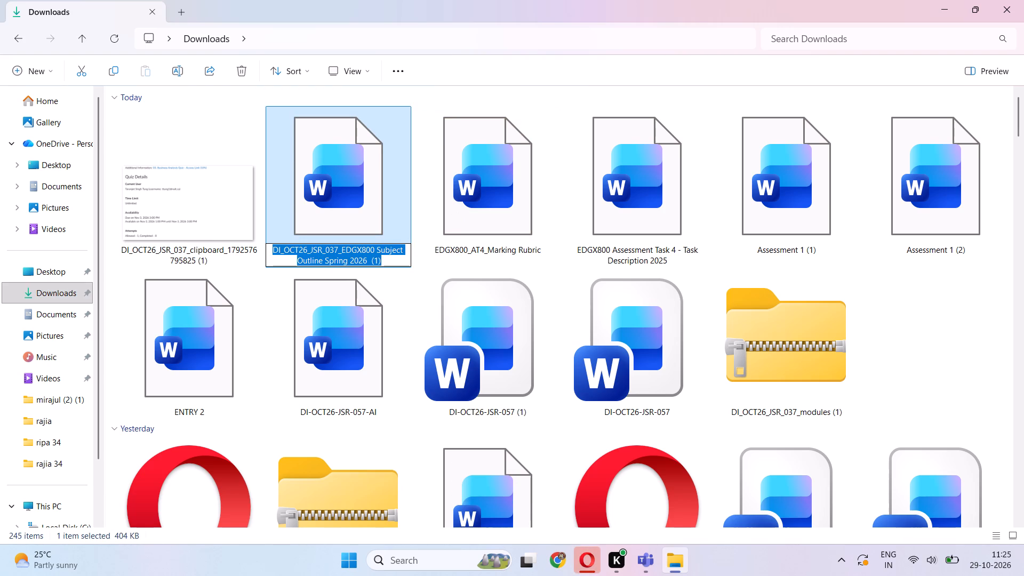
click(339, 253)
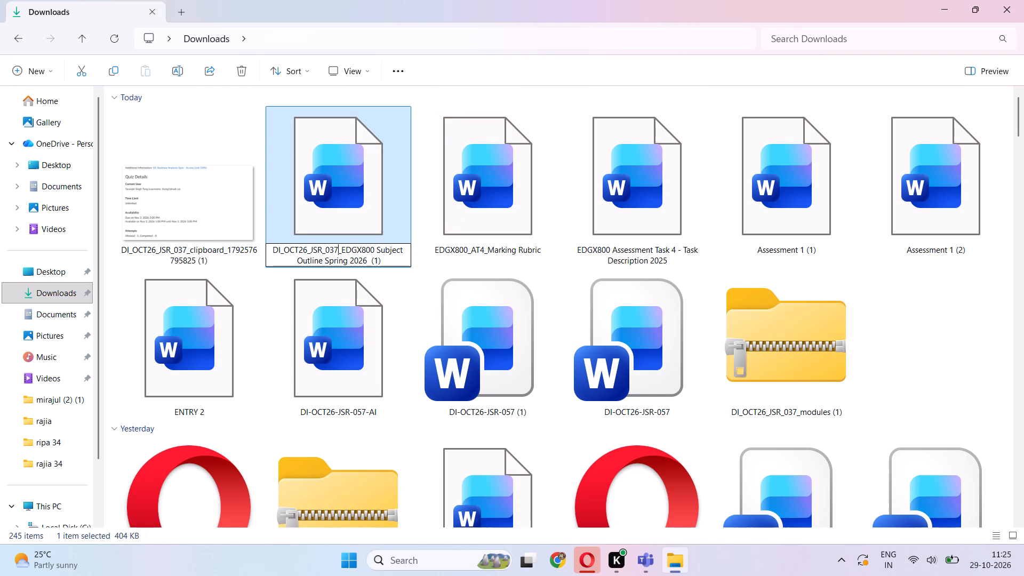
drag(338, 252, 267, 248)
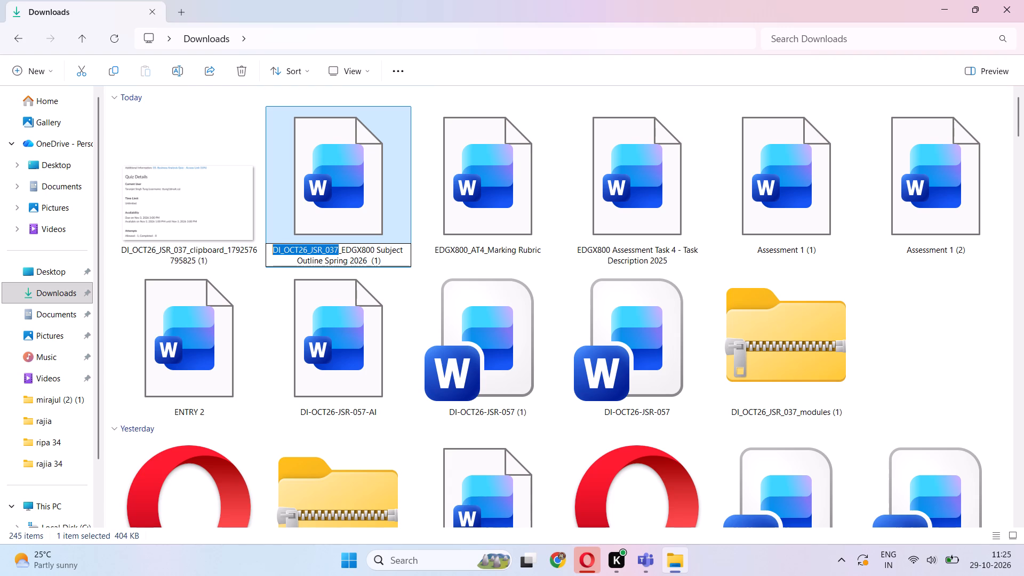
key(BackSpace)
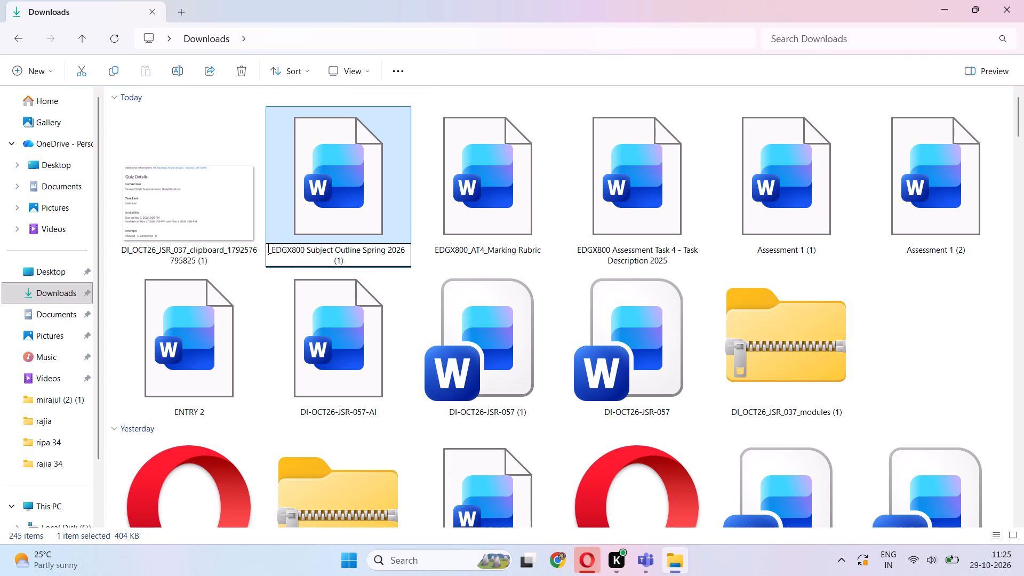
key(Return)
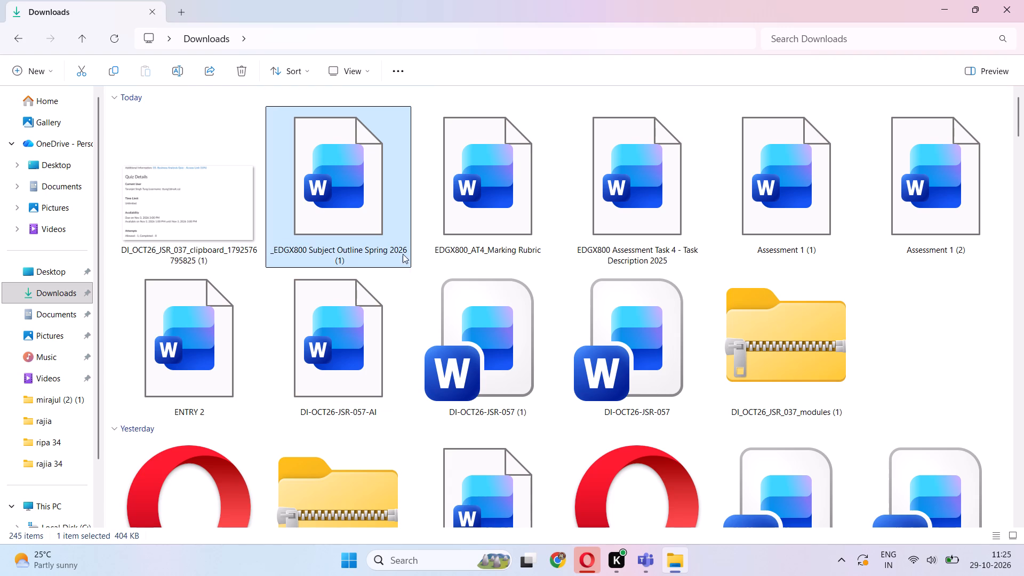
Copy the renamed EDGX800 subject outline file.
click(388, 129)
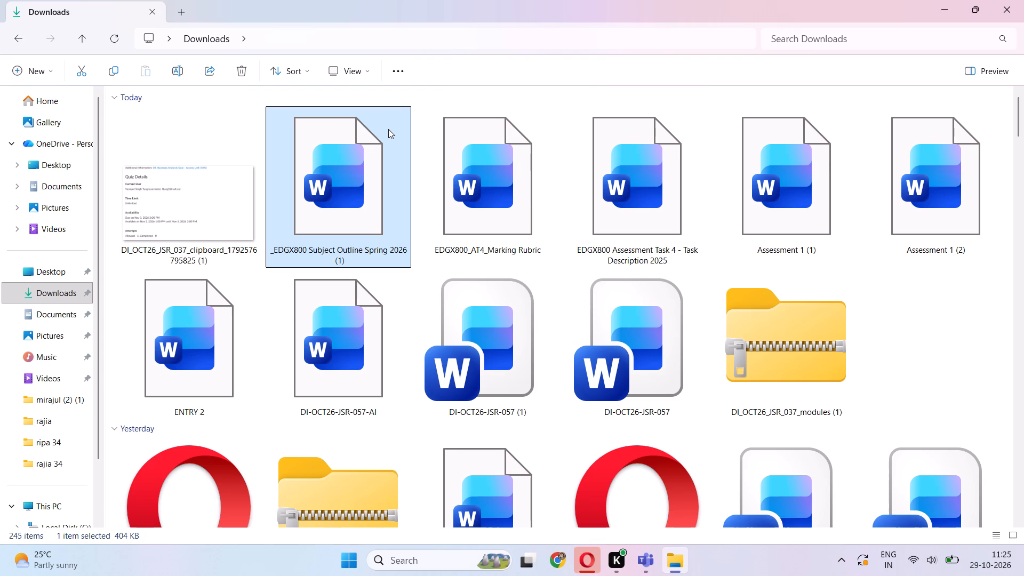
right_click(388, 129)
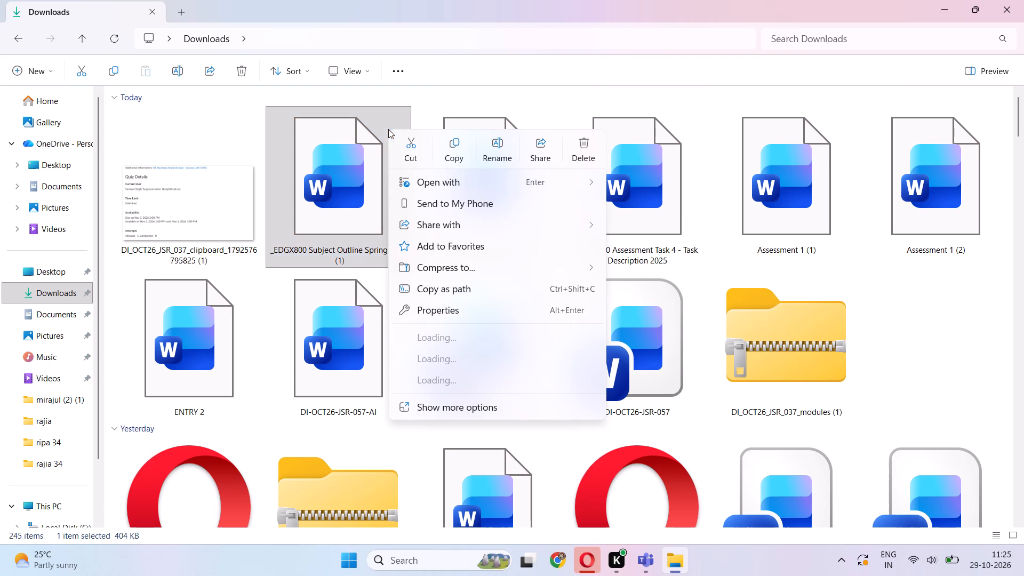
click(450, 150)
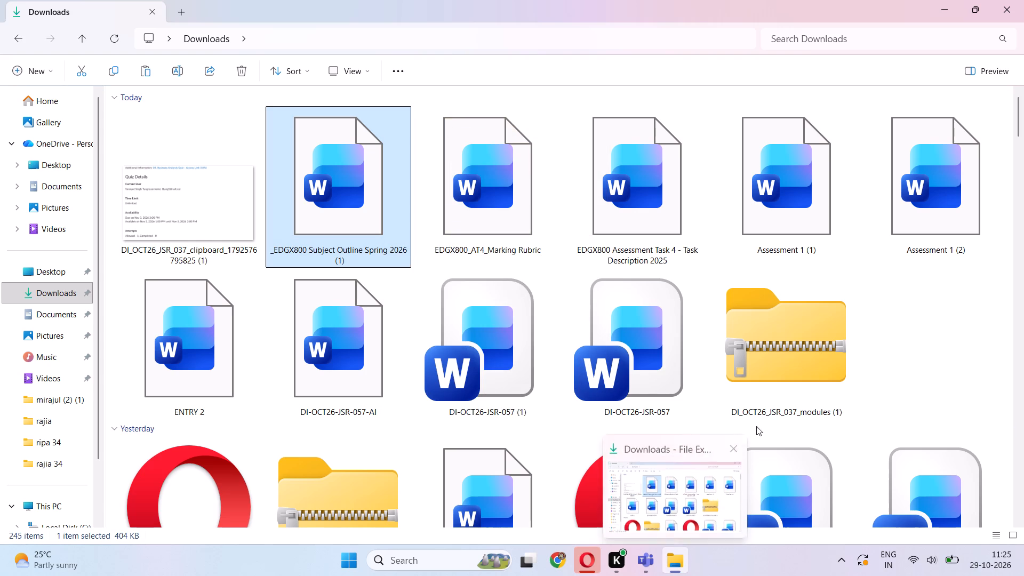
click(818, 333)
right_click(818, 333)
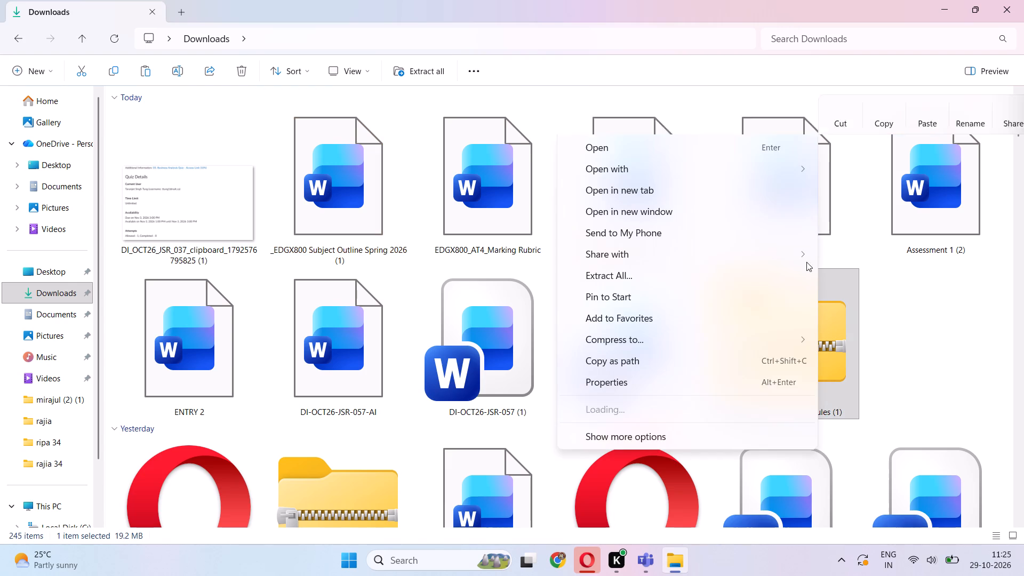
click(720, 111)
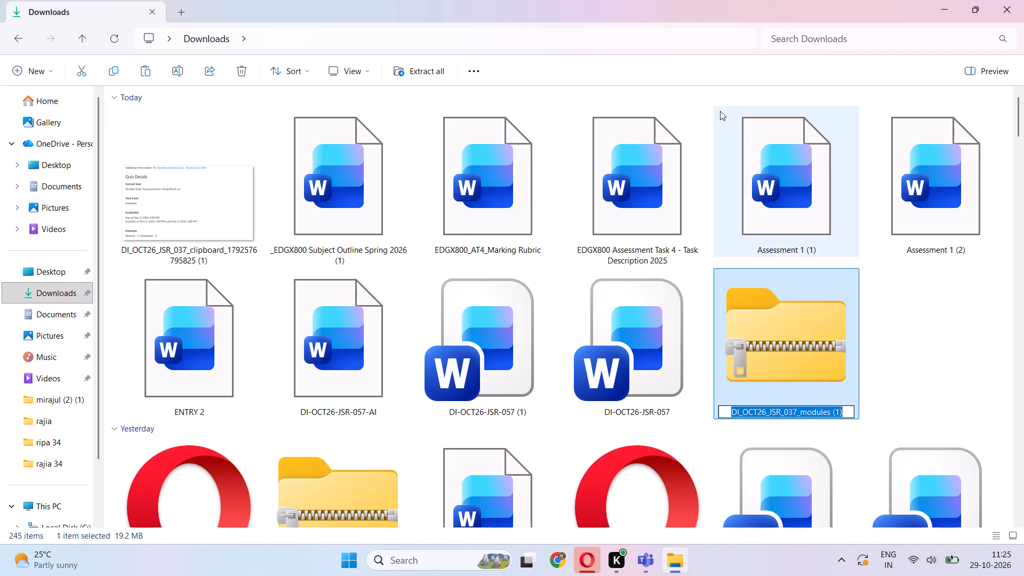
click(796, 413)
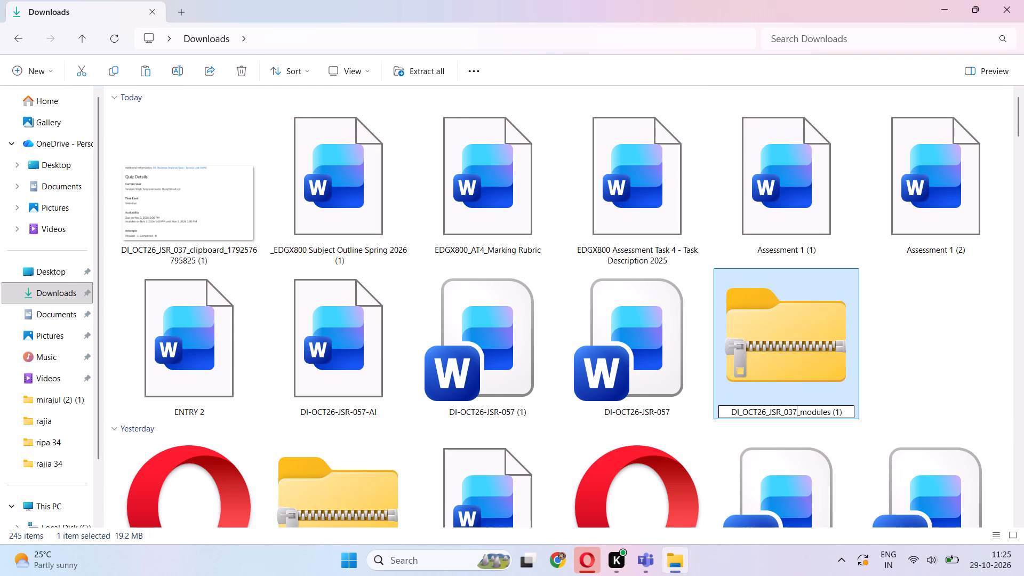
drag(796, 413, 726, 415)
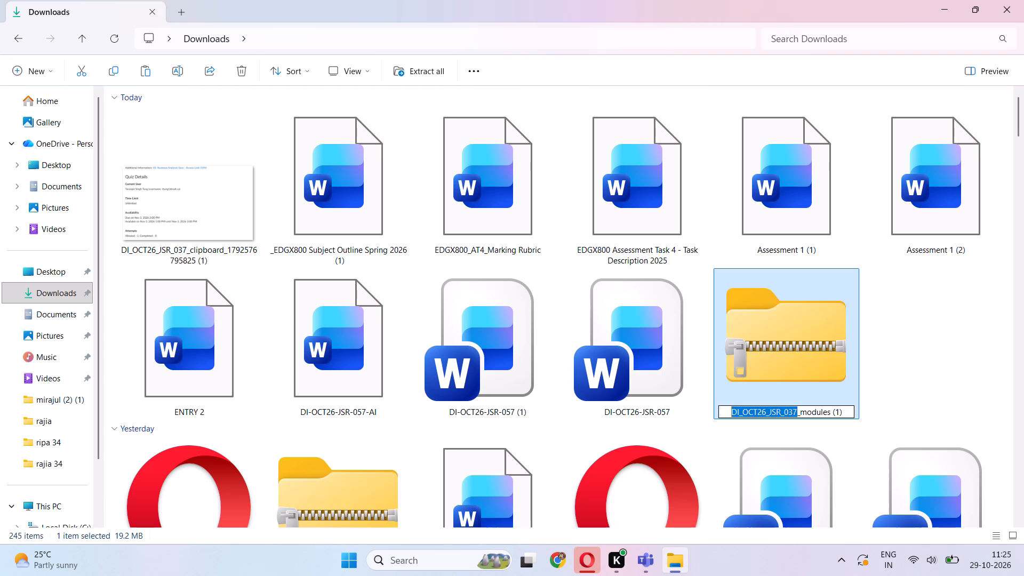
key(BackSpace)
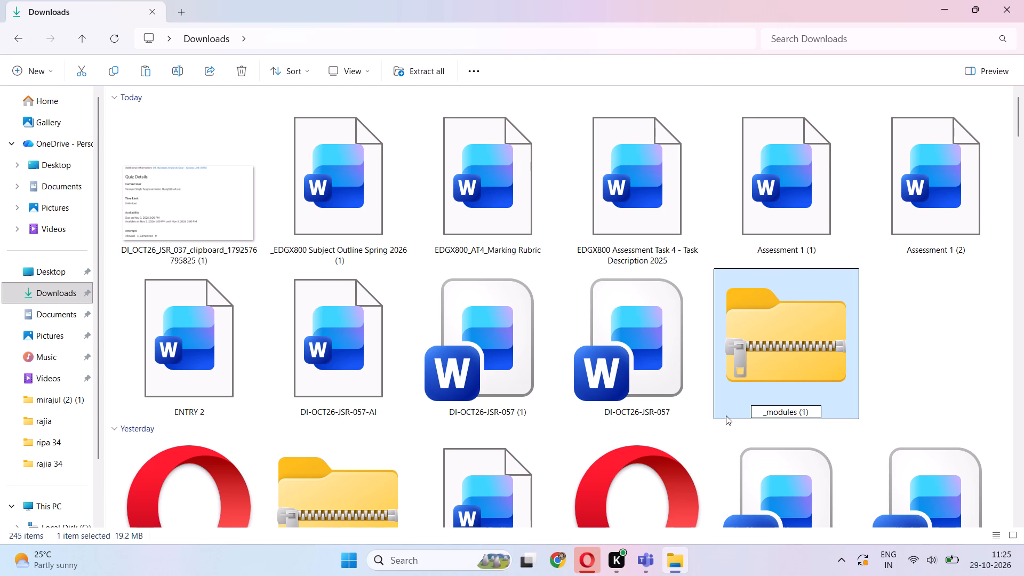
key(Return)
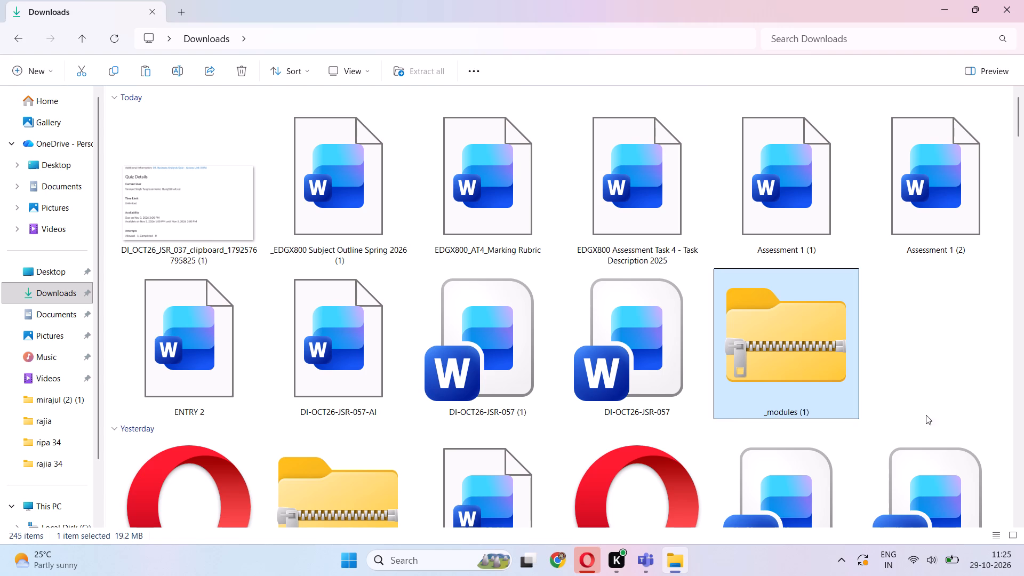
click(904, 404)
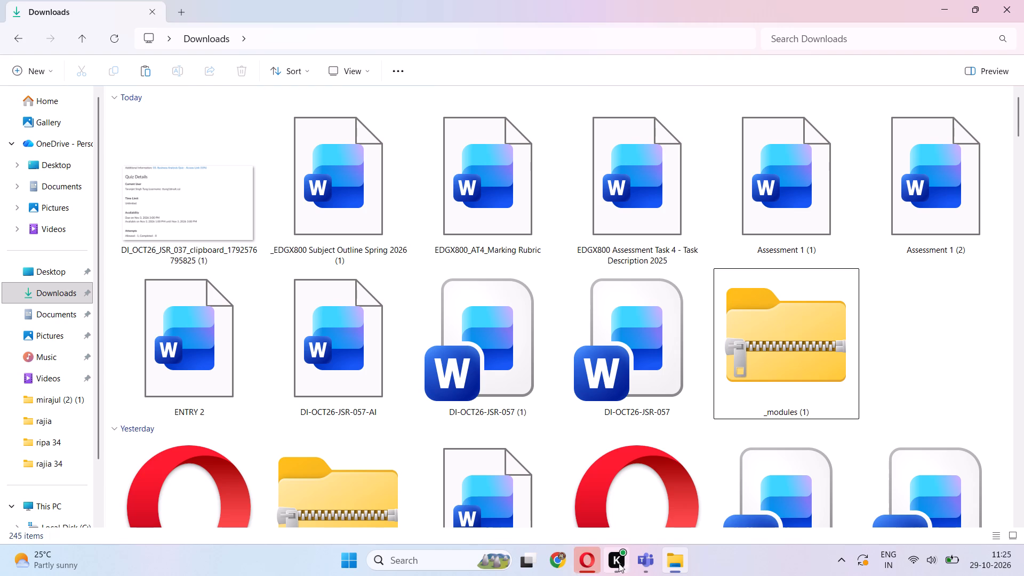
Switch back to Opera and open task DI/OCT26/JSR/058 from the Task Inventory for editing.
click(586, 522)
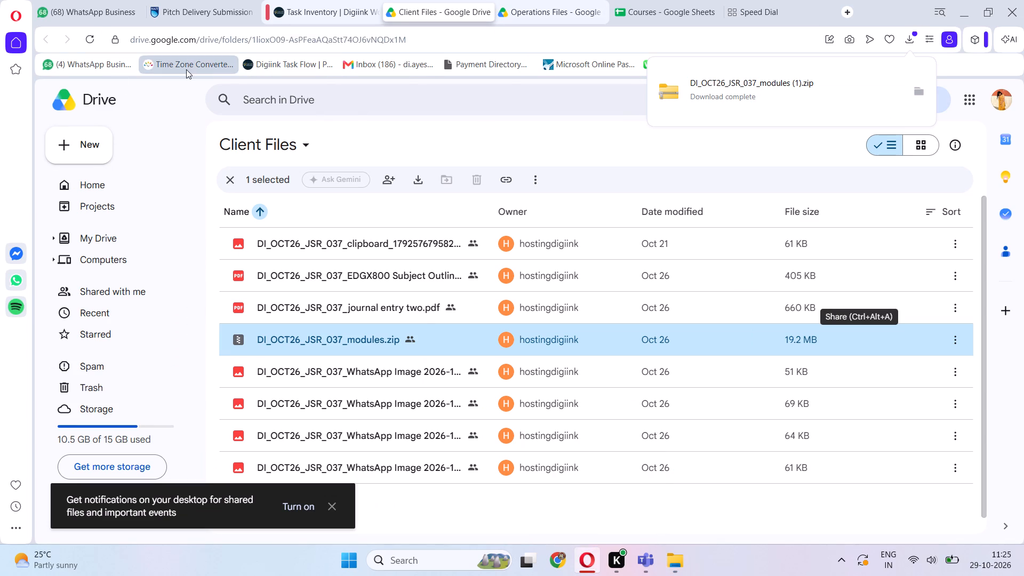
click(52, 37)
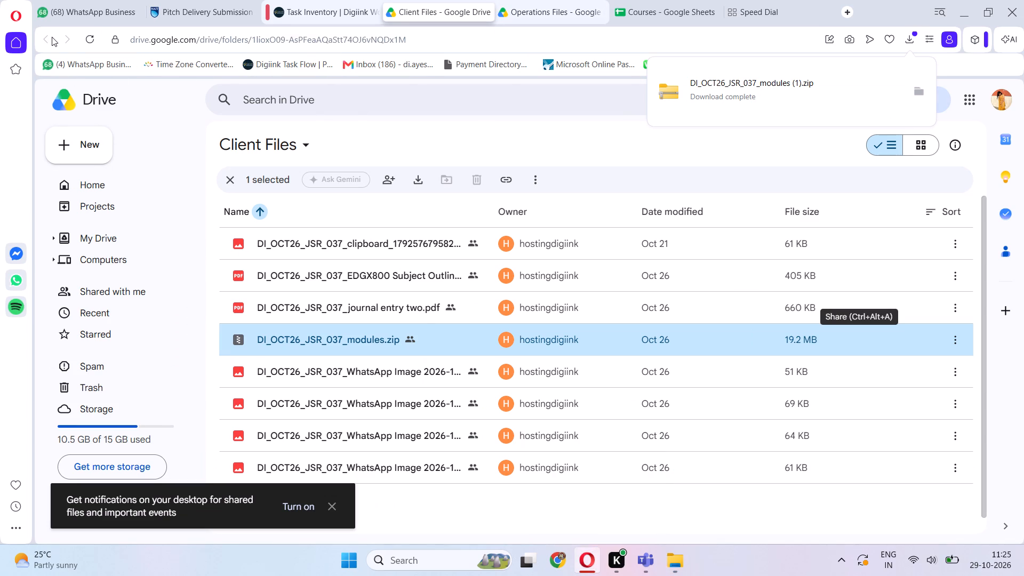
click(318, 17)
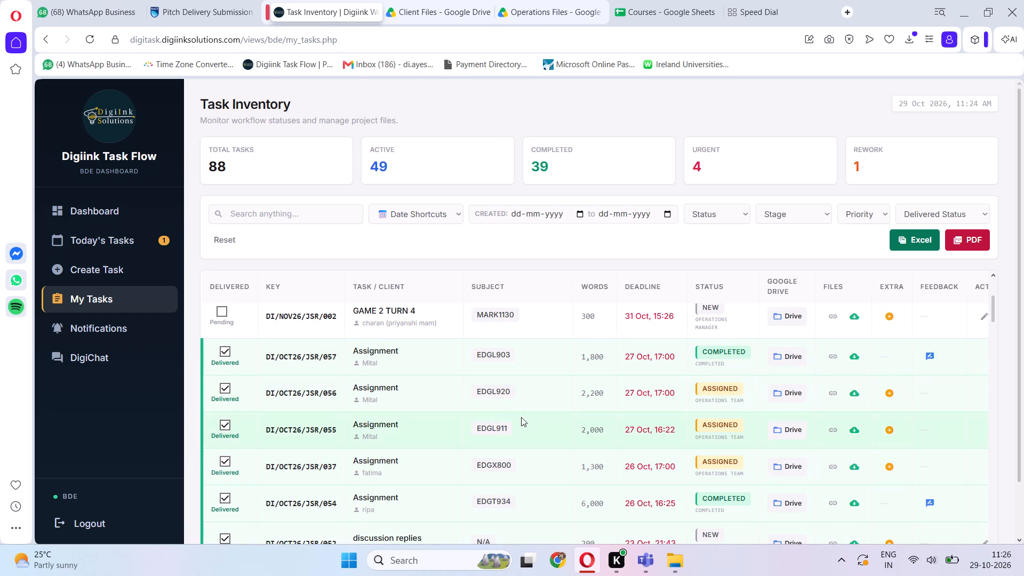
scroll(522, 406, up, 6)
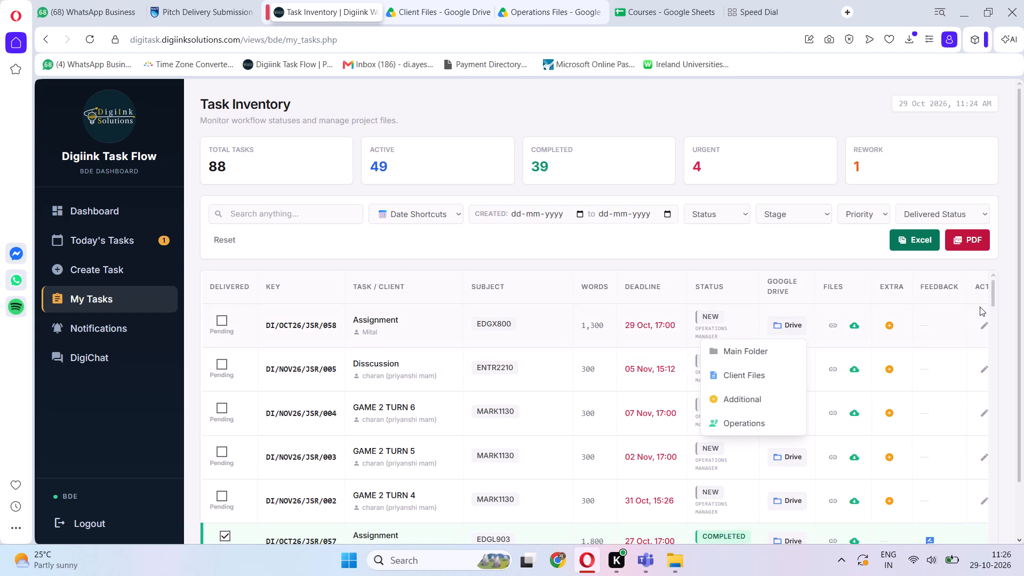
click(986, 326)
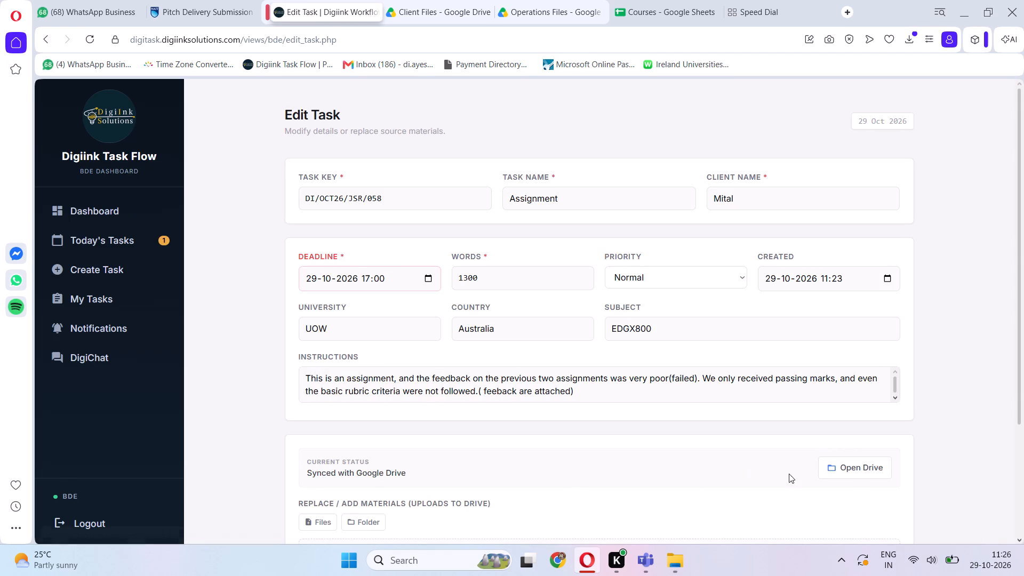
click(836, 472)
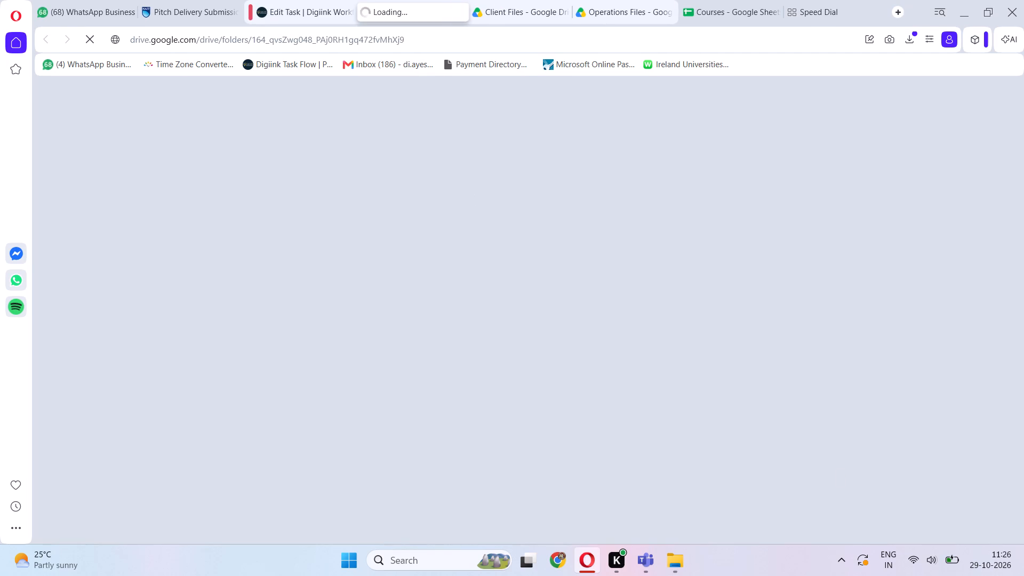
click(312, 11)
Add "_EDGX800 Subject Outline Spring 2026 (1).pdf" and "_modules (1).zip" to the task's materials and update the task.
scroll(703, 262, down, 1)
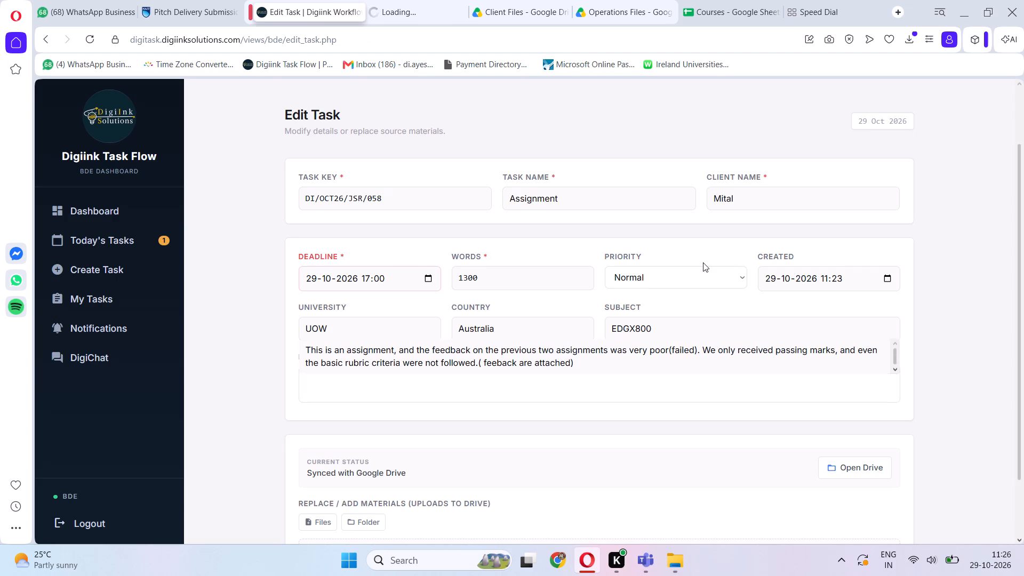
scroll(703, 262, down, 2)
click(326, 367)
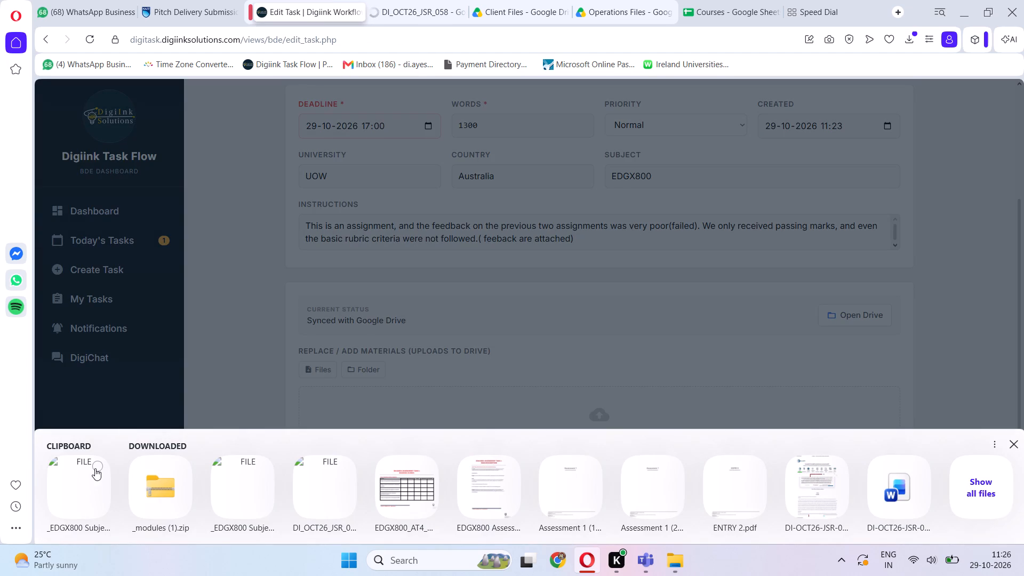
click(95, 468)
click(185, 467)
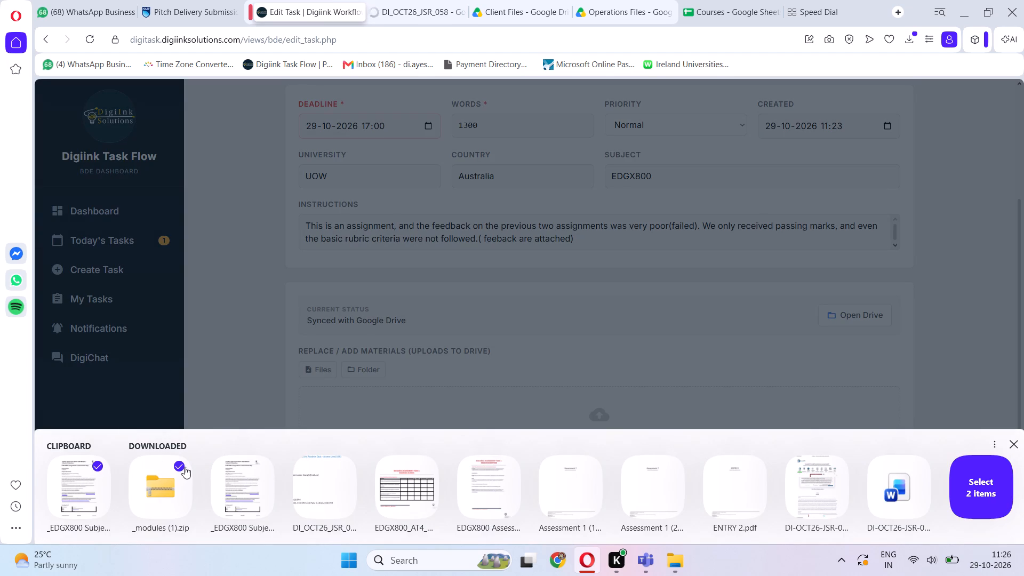
click(982, 503)
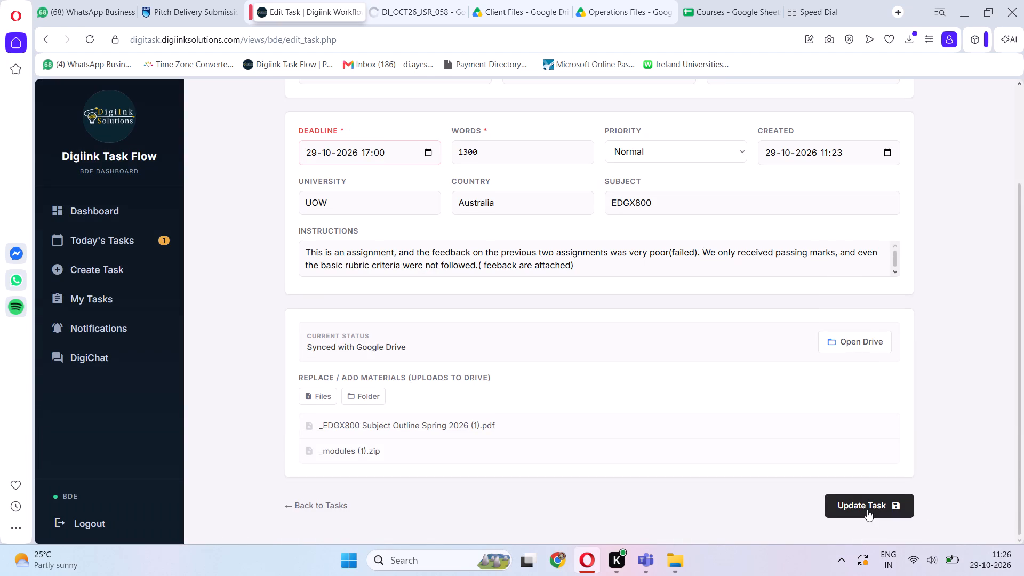
click(867, 509)
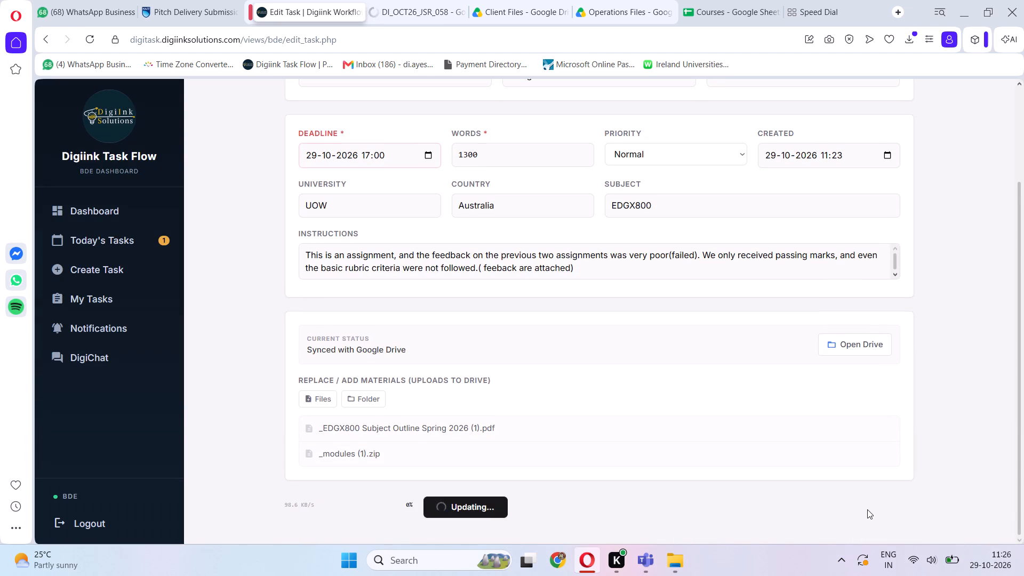
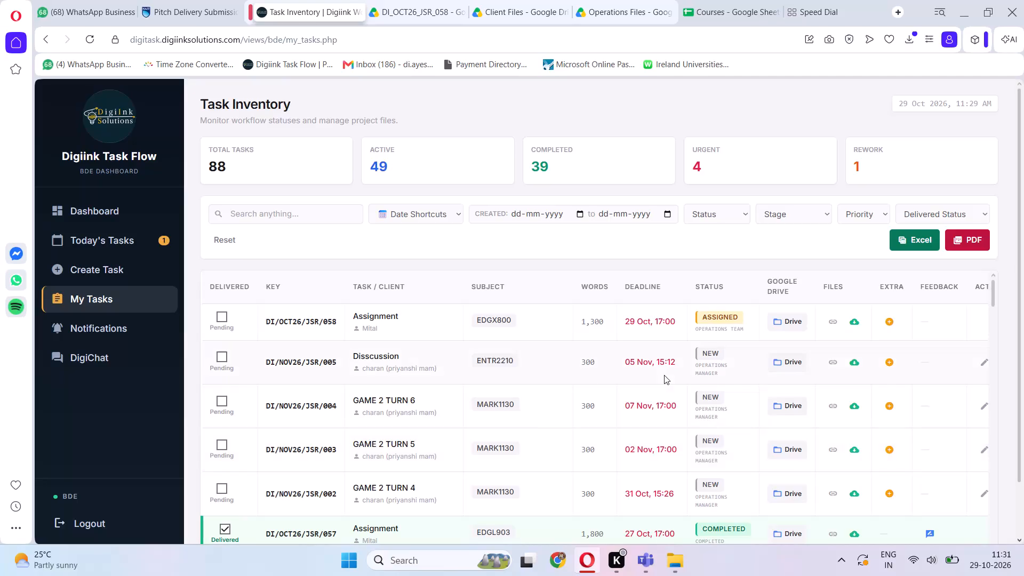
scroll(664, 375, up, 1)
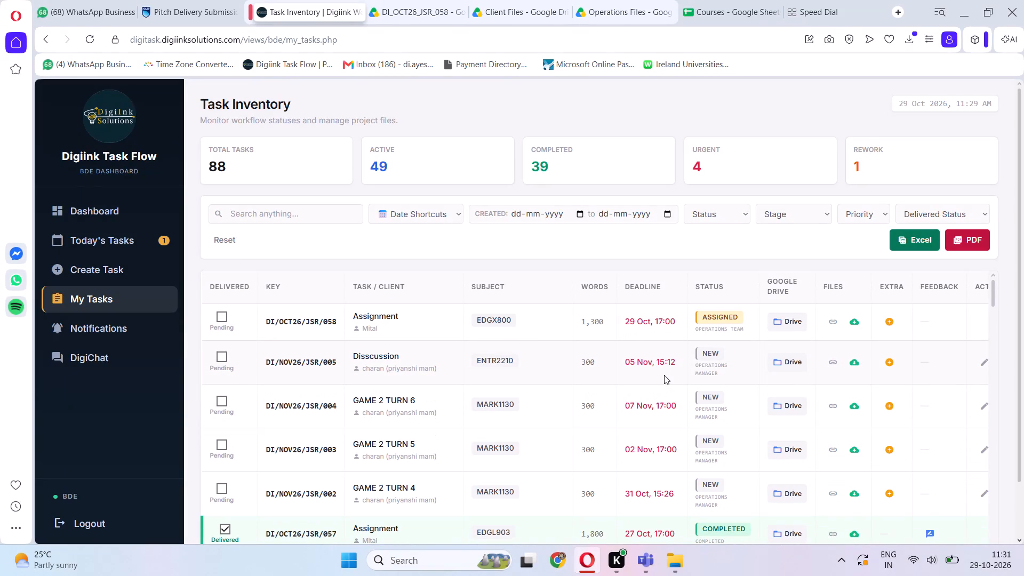
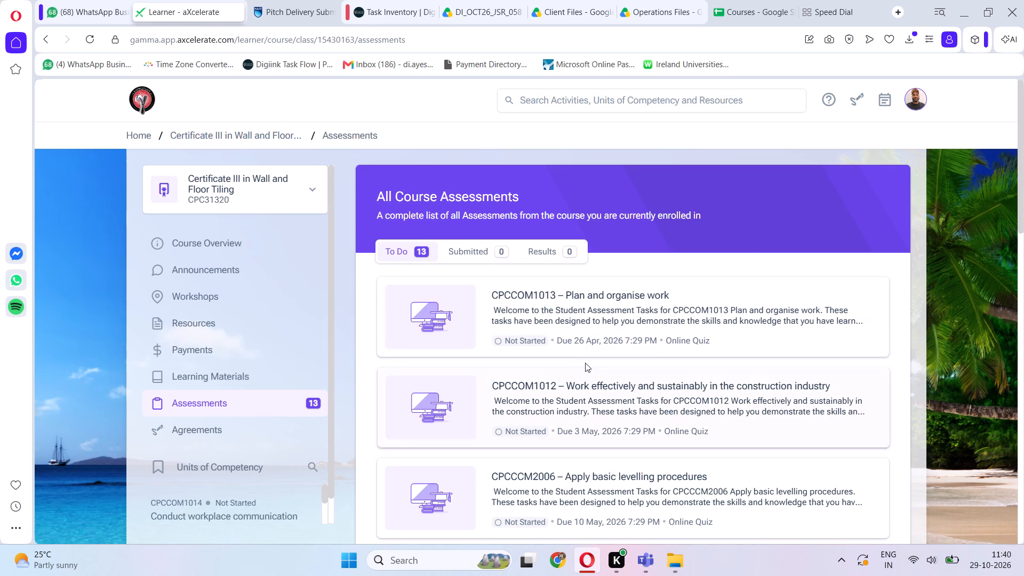
Open the "CPCCOM1012 – Work effectively and sustainably in the construction industry" assessment from the Wall and Floor Tiling course's to-do list.
click(604, 402)
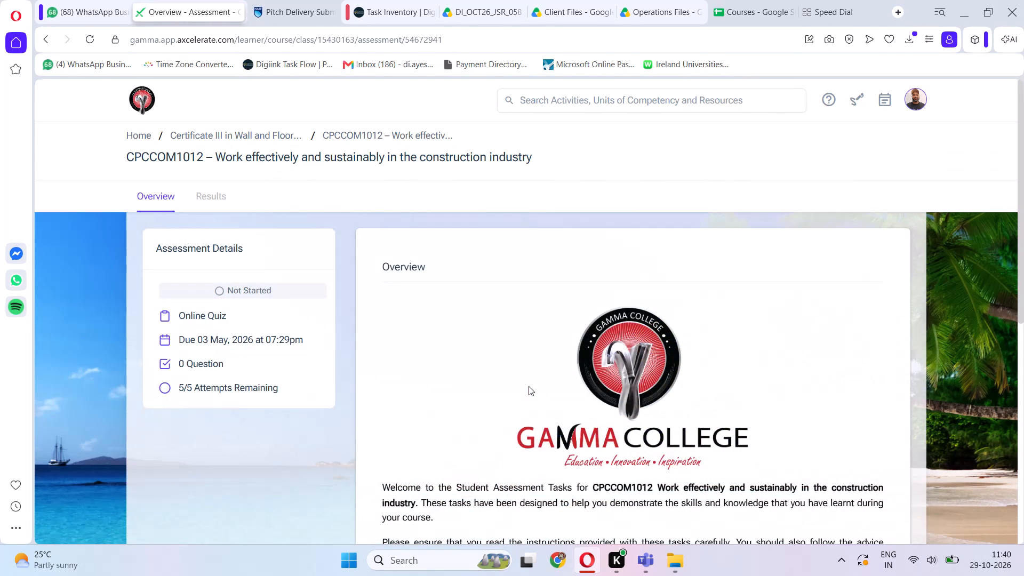
Open the Unit of Competency resources for the Certificate III in Wall and Floor Tiling course.
click(48, 36)
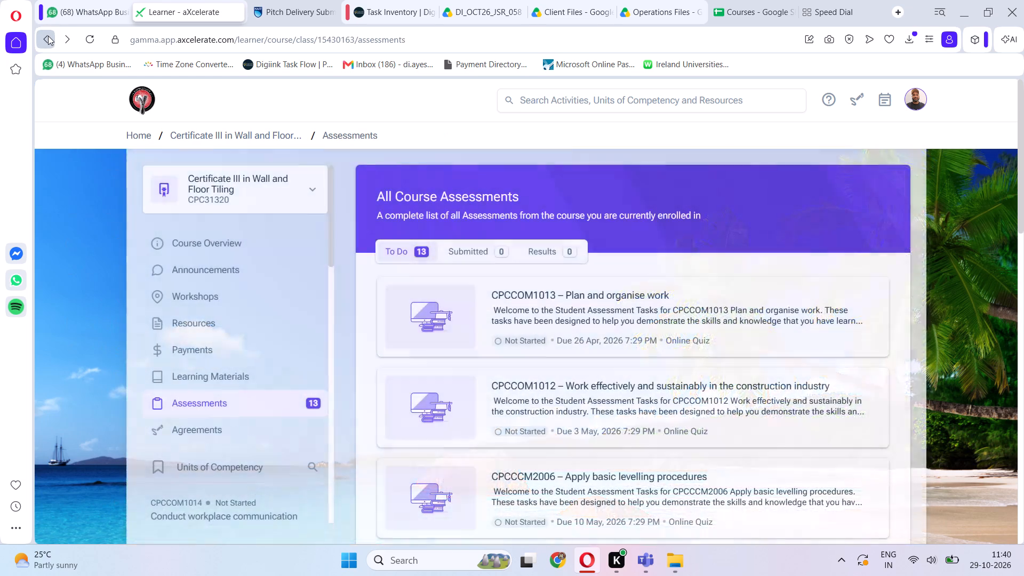
click(227, 374)
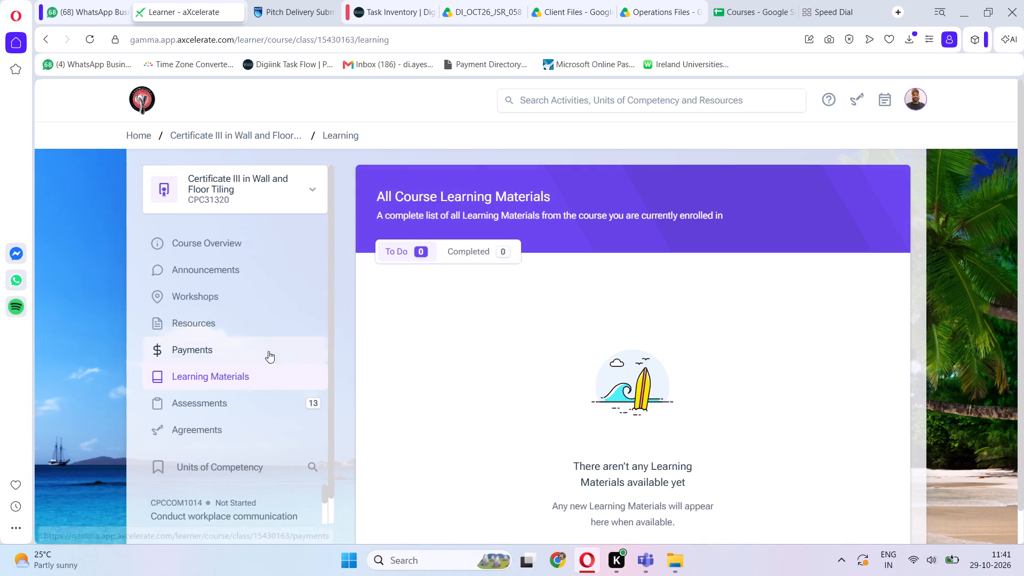
double_click(262, 331)
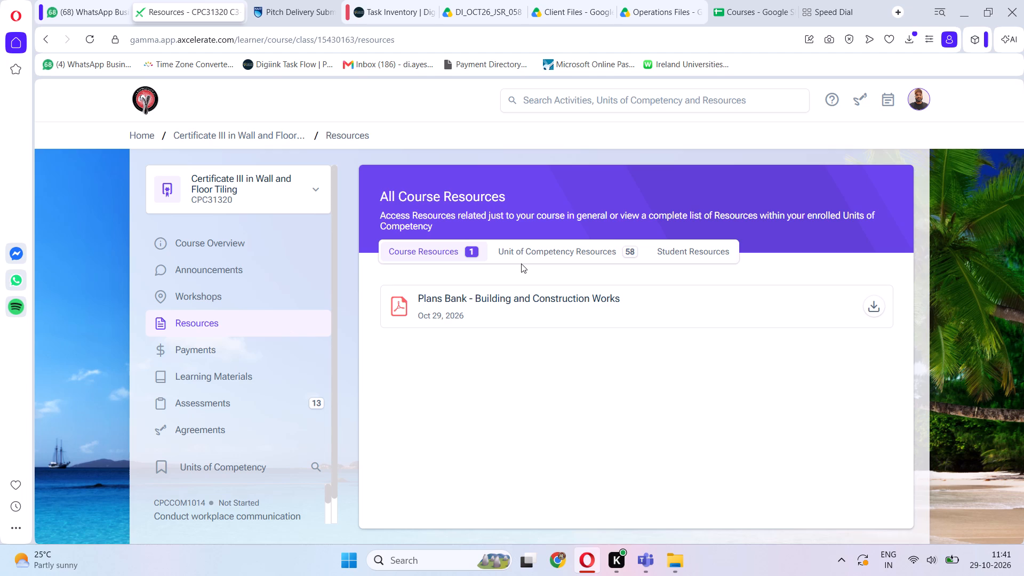
click(550, 254)
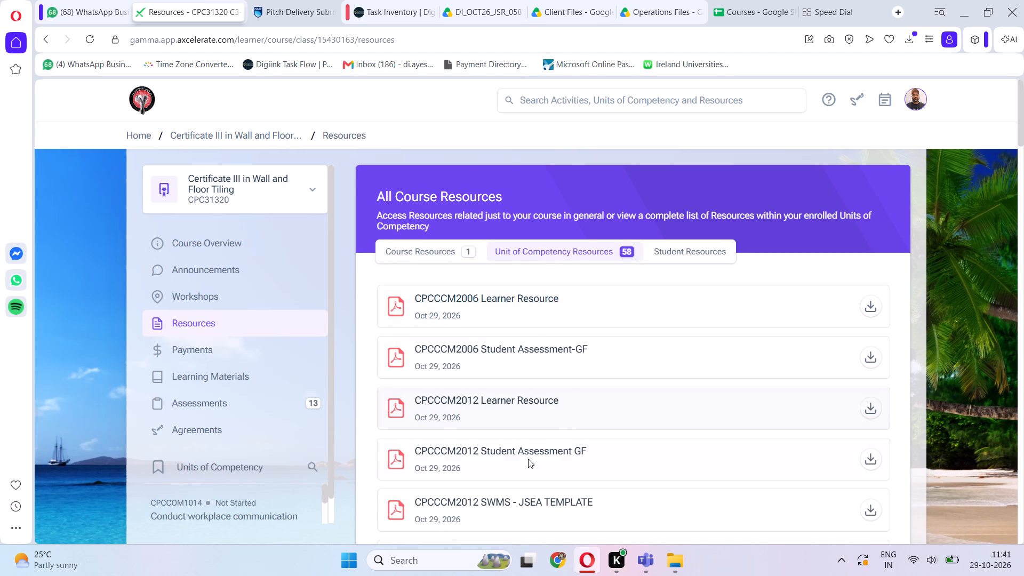
Download the CPCCOM1012 Learner Resource PDF into the Downloads folder under its suggested file name.
scroll(559, 465, down, 2)
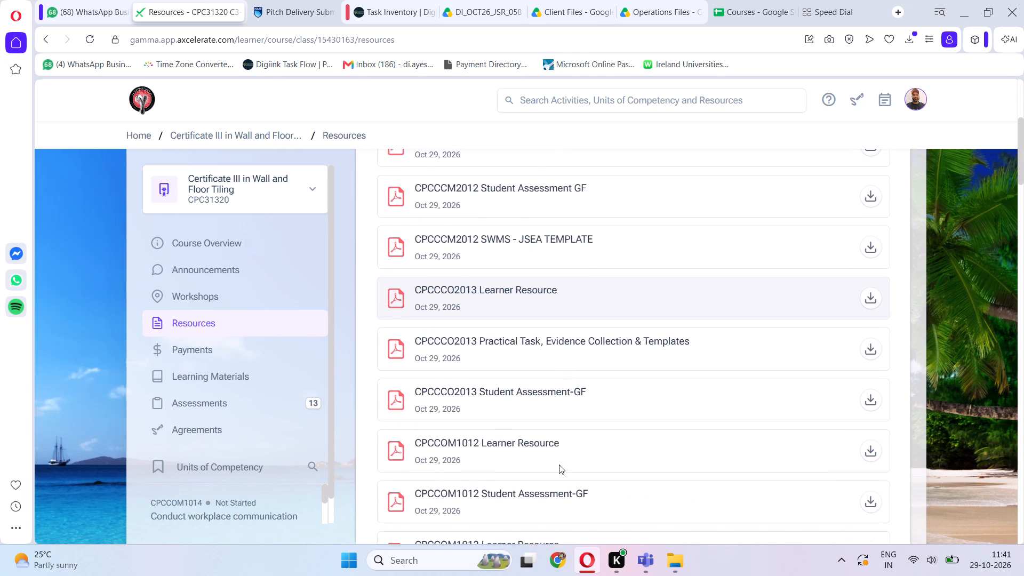
scroll(559, 465, down, 3)
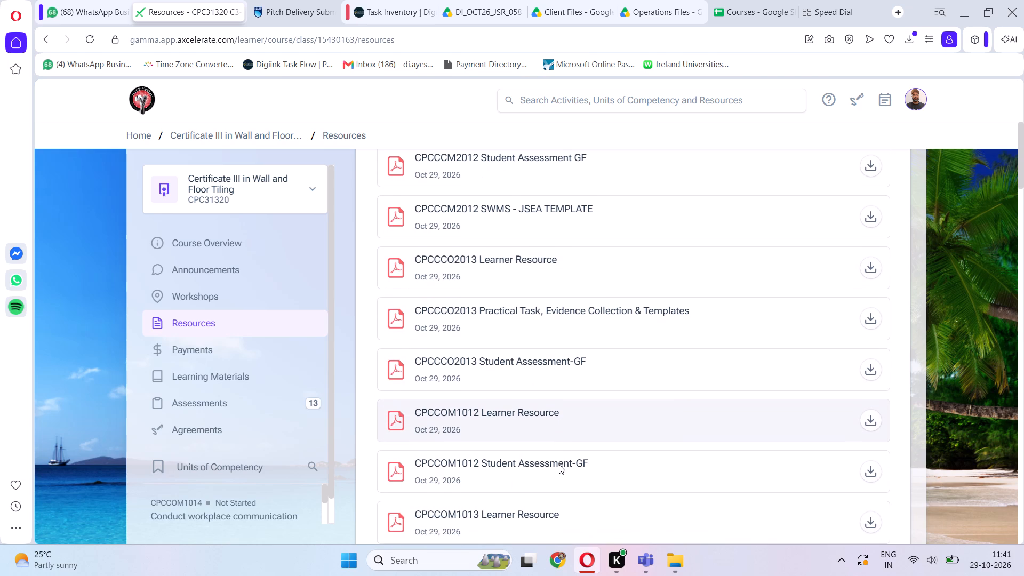
scroll(559, 465, down, 3)
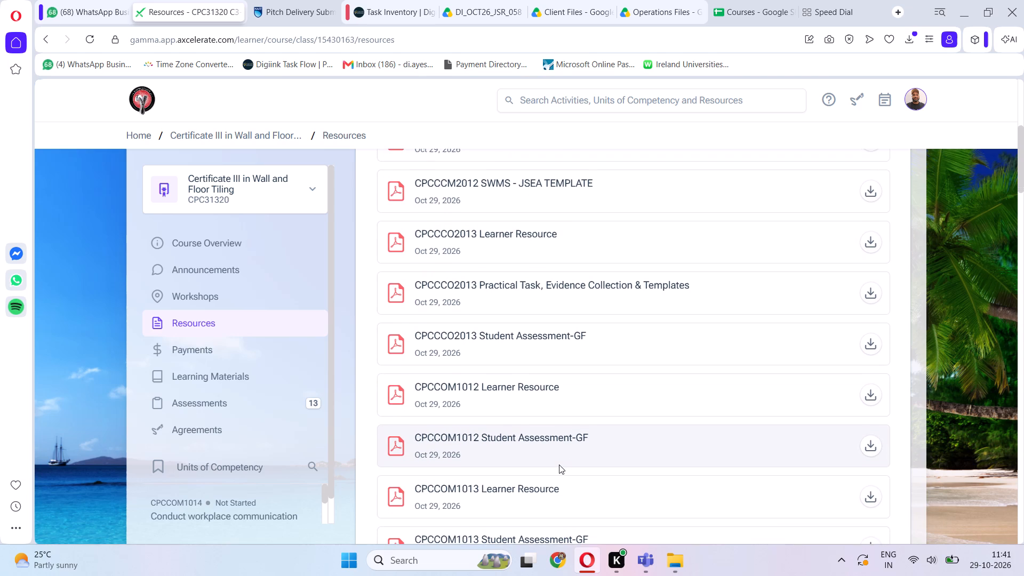
double_click(866, 394)
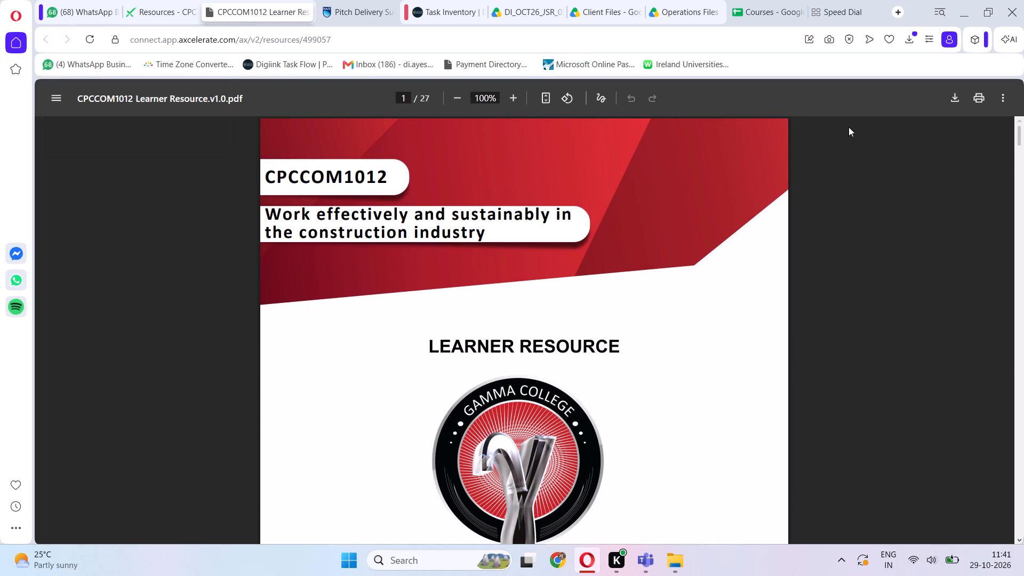
click(948, 103)
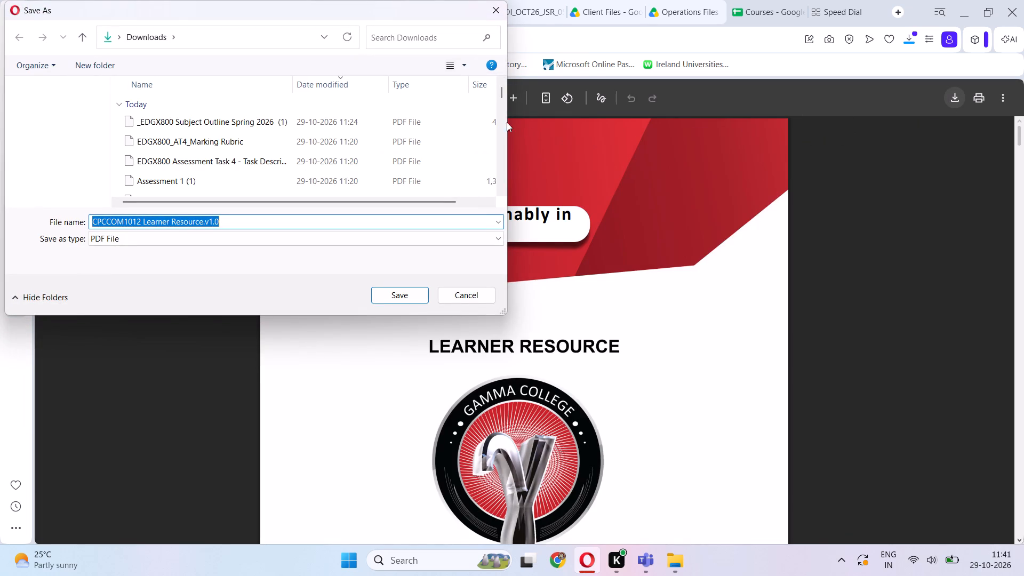
click(395, 294)
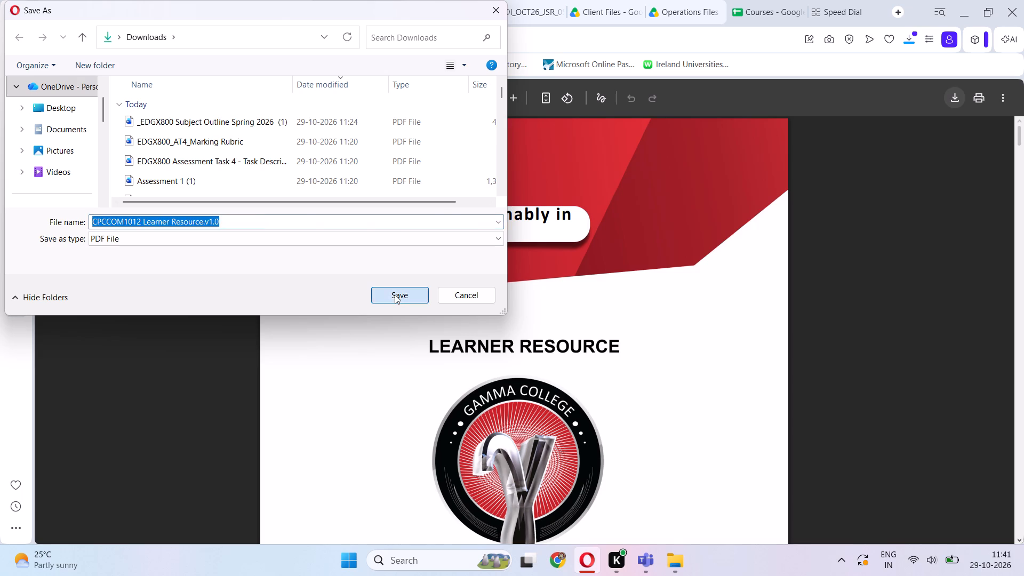
Return to the course resources and download the CPCCOM1012 Student Assessment-GF PDF.
click(156, 12)
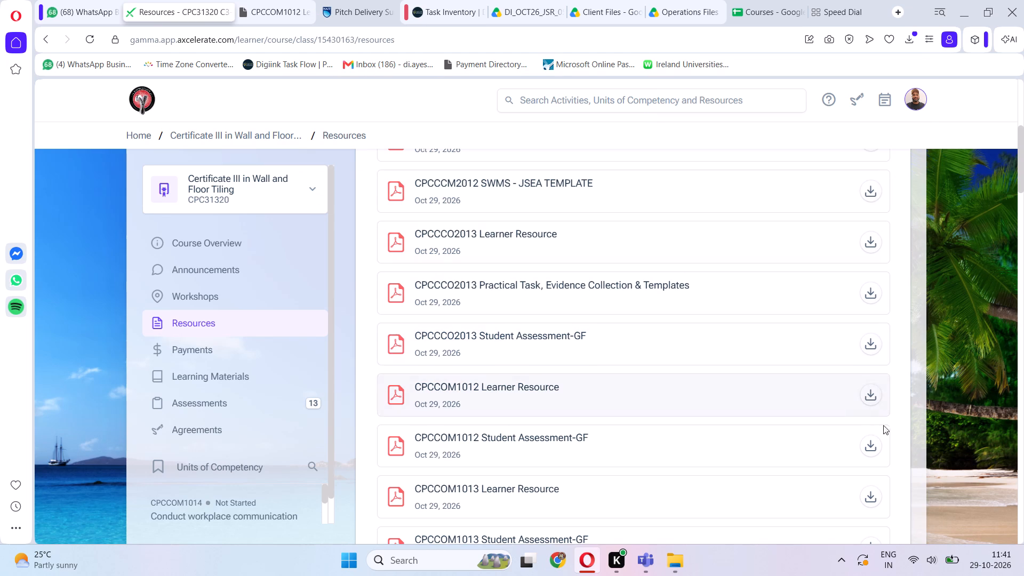
click(876, 449)
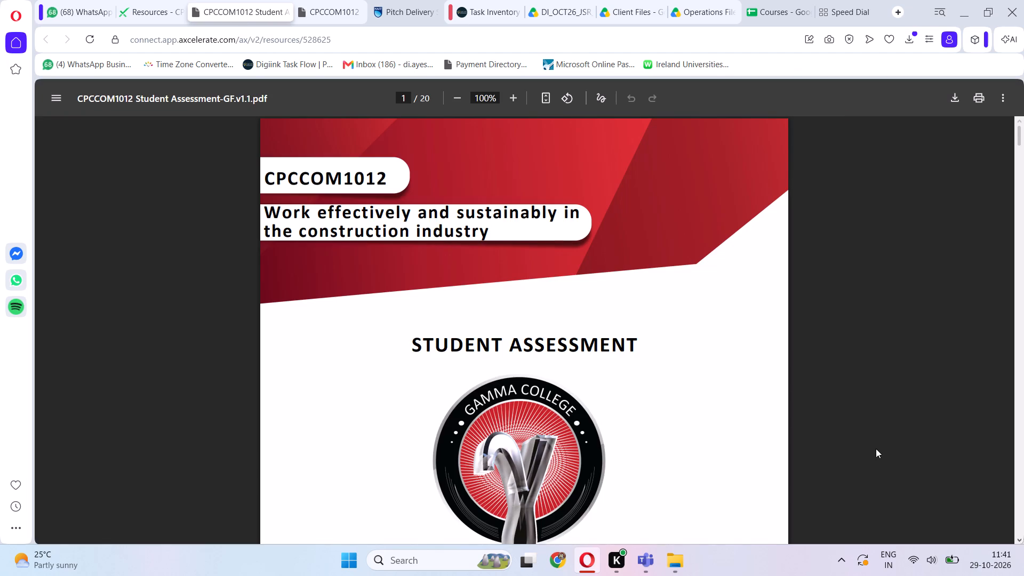
click(956, 96)
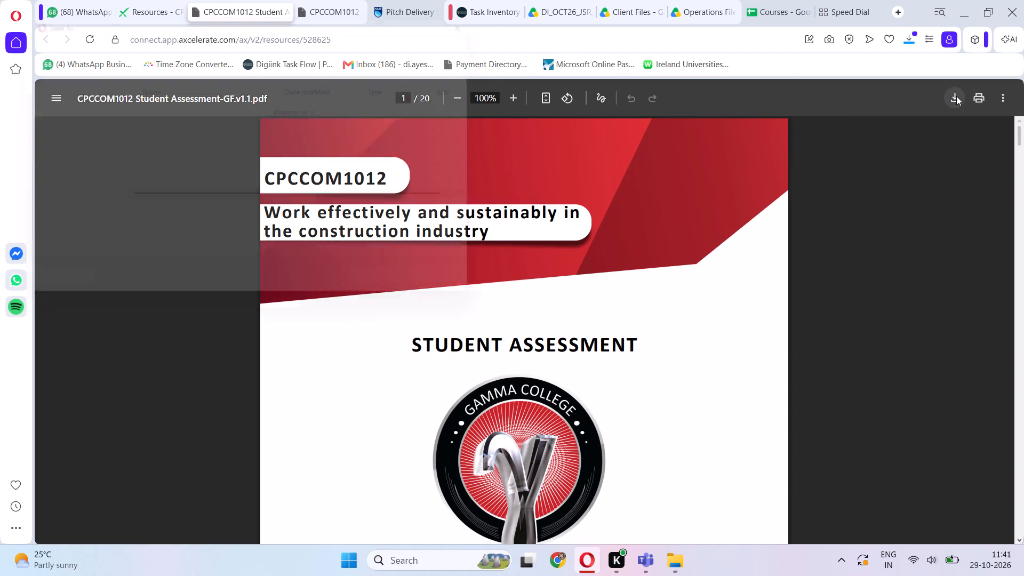
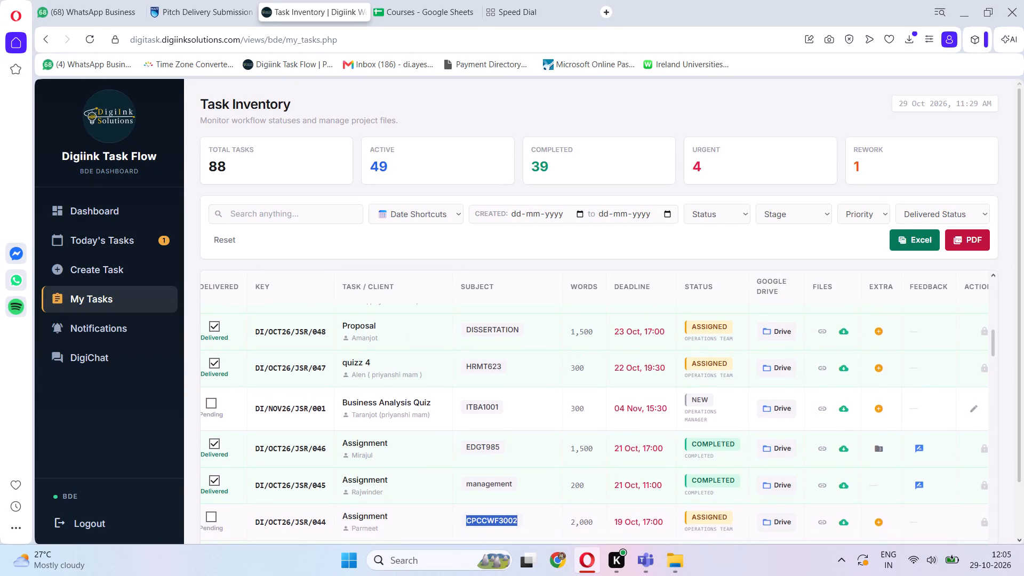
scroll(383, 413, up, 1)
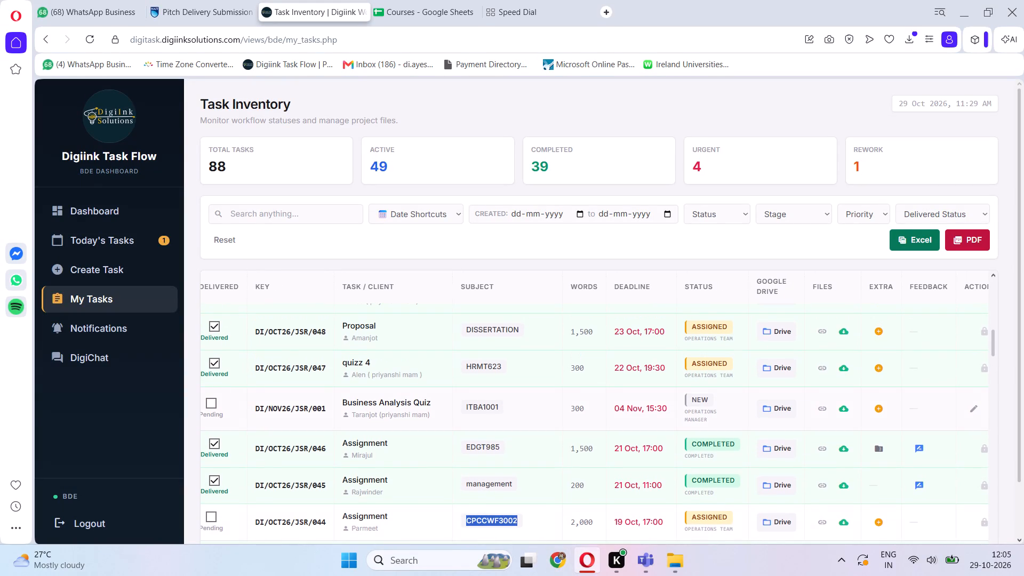
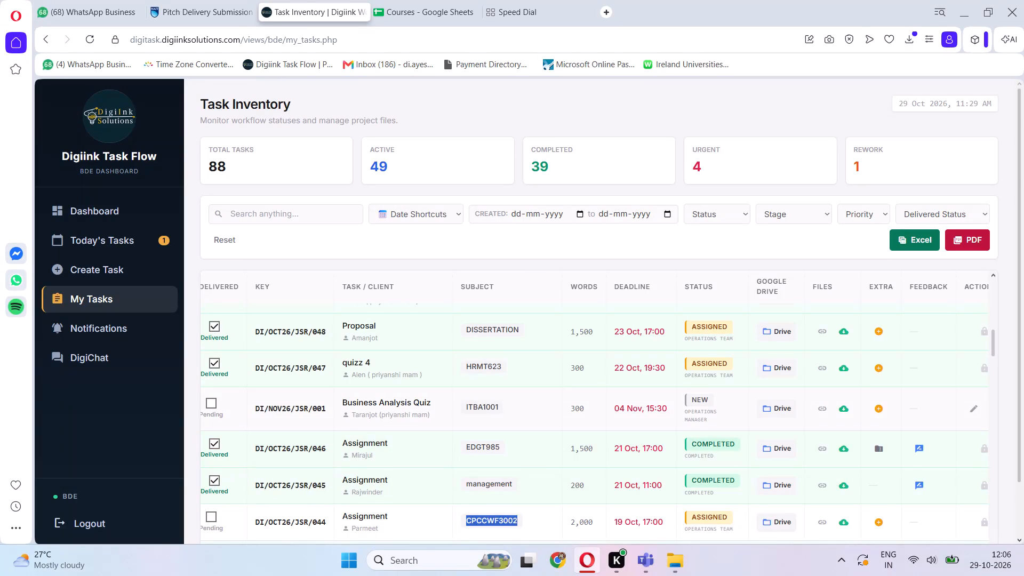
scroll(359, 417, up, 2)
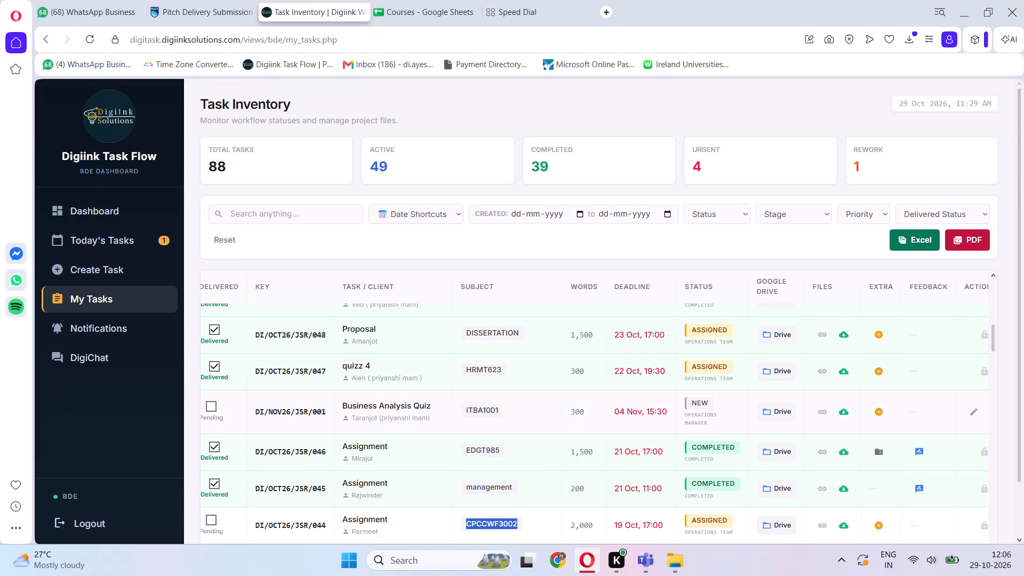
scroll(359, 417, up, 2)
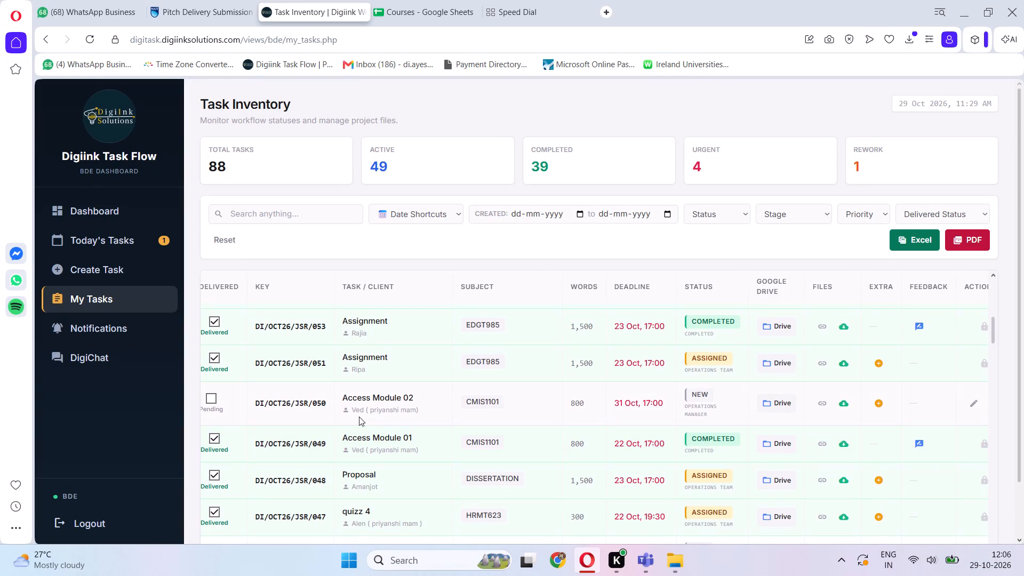
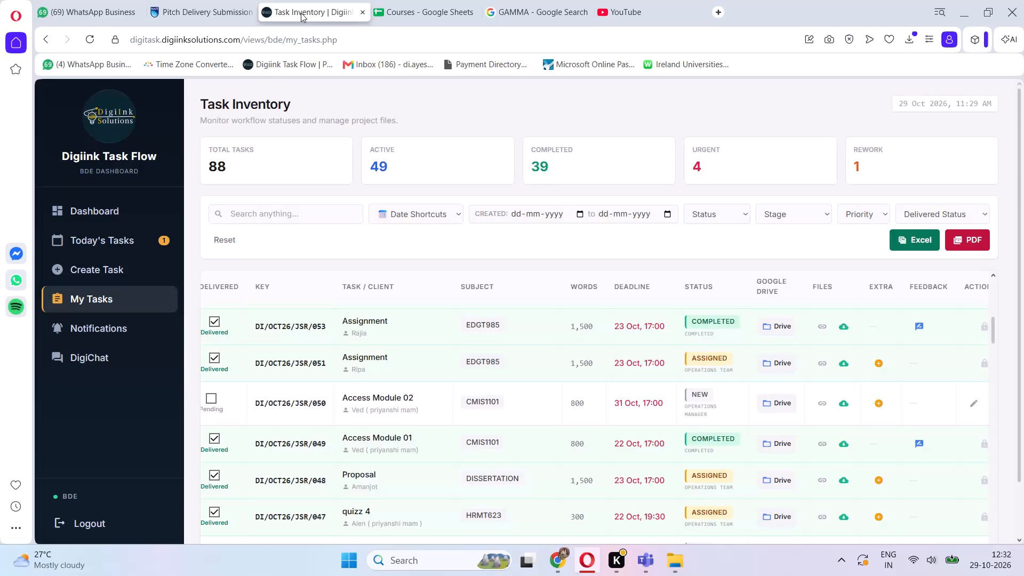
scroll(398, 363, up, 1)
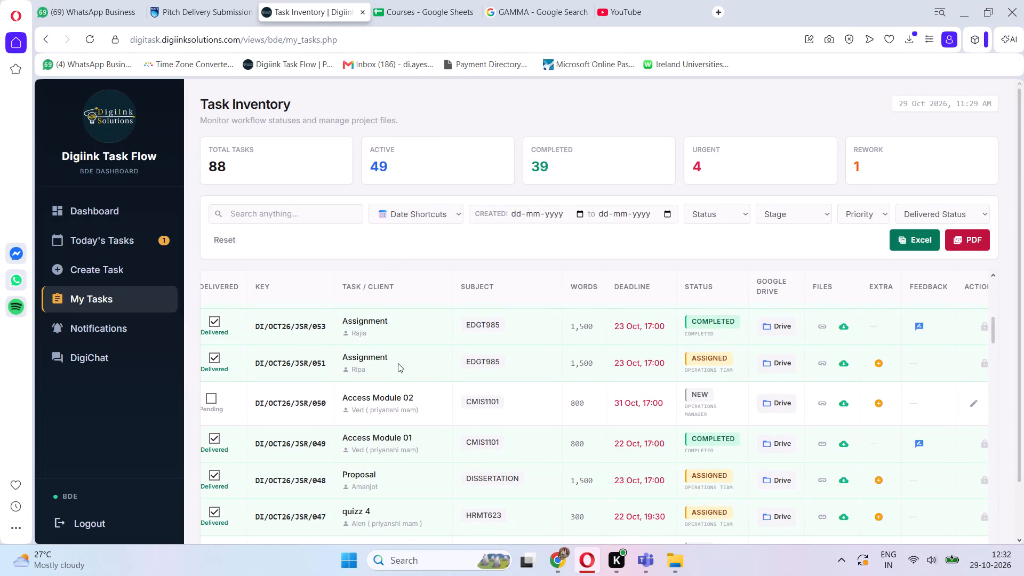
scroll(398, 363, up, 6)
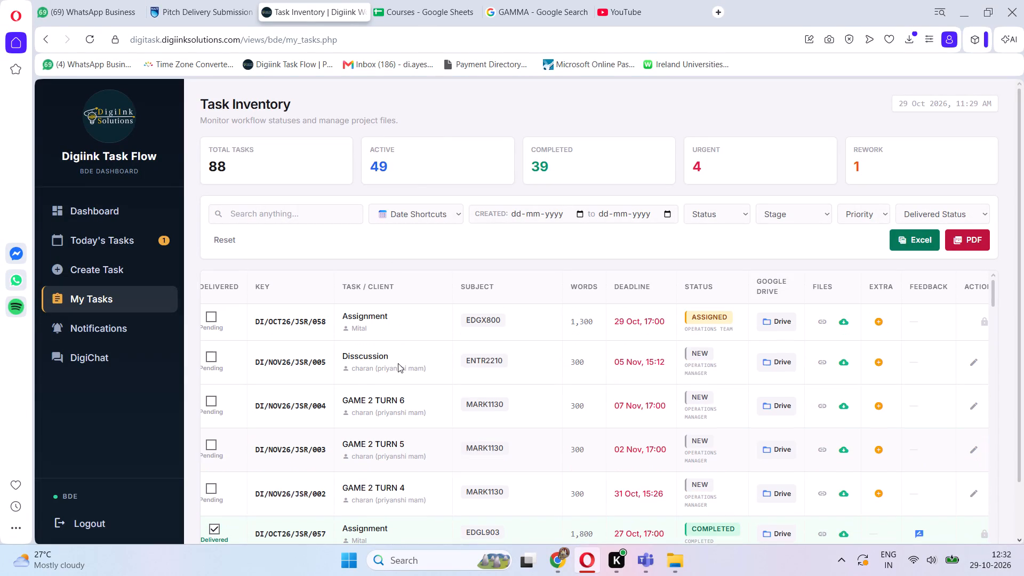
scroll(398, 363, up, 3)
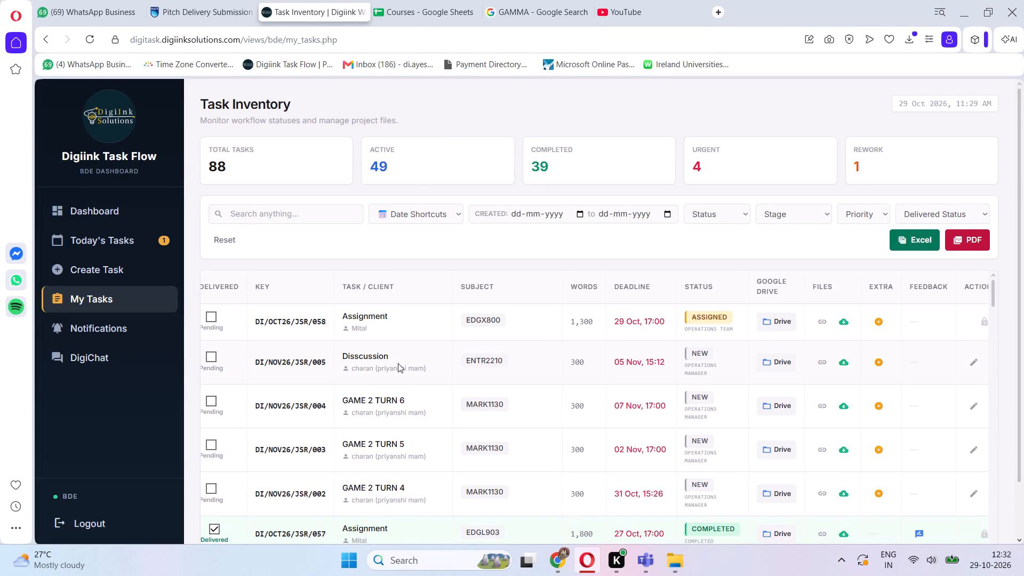